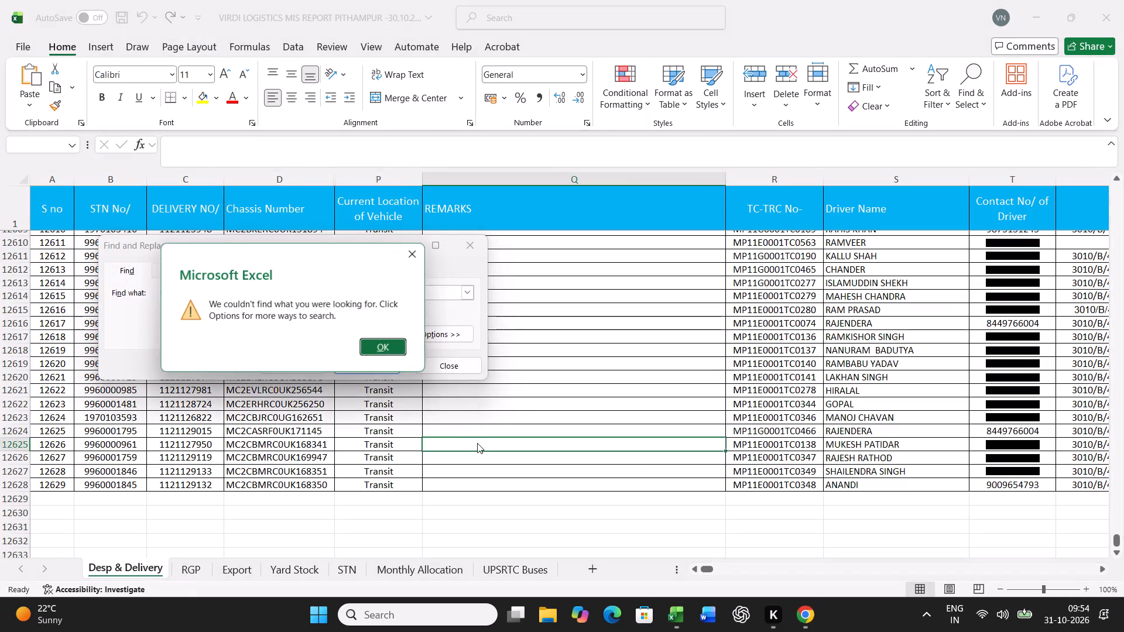
{"action": "key", "text": "Return"}
{"action": "key", "text": "Escape"}
{"action": "left_click", "coordinate": [182, 562]}
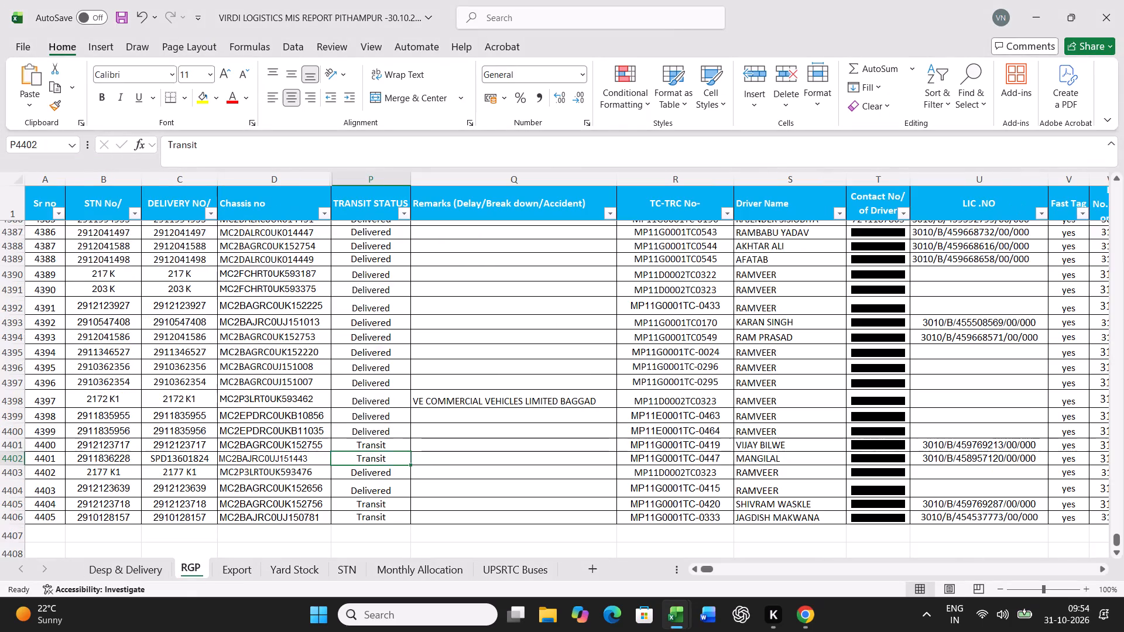
{"action": "left_click", "coordinate": [388, 452]}
{"action": "key", "text": "ctrl+f"}
{"action": "key", "text": "Return"}
{"action": "key", "text": "Return"}
{"action": "key", "text": "Return"}
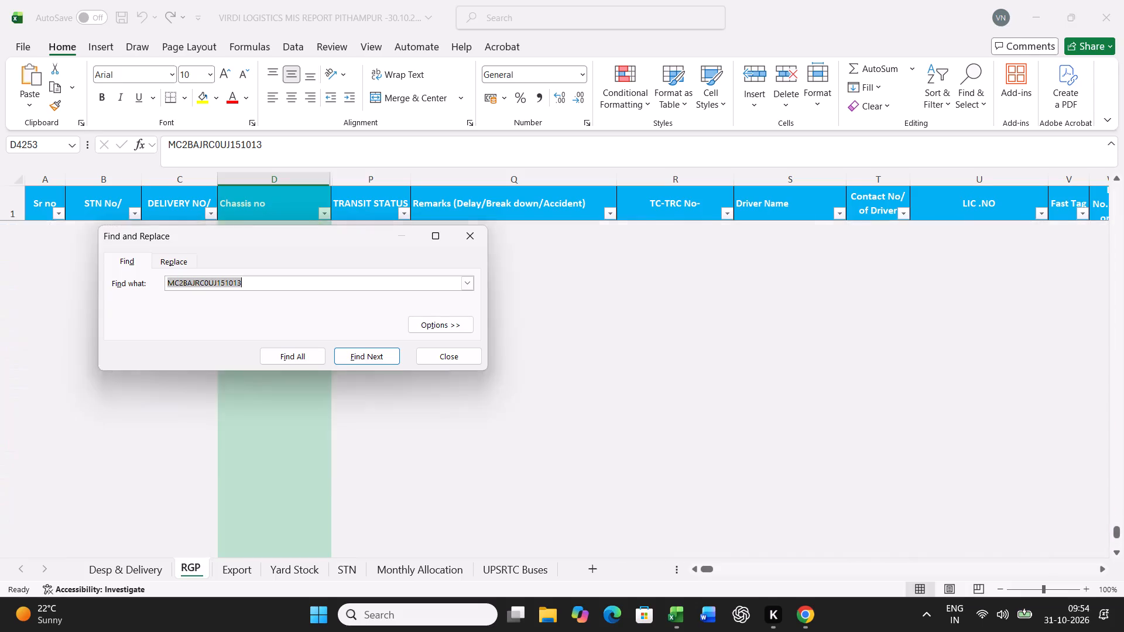
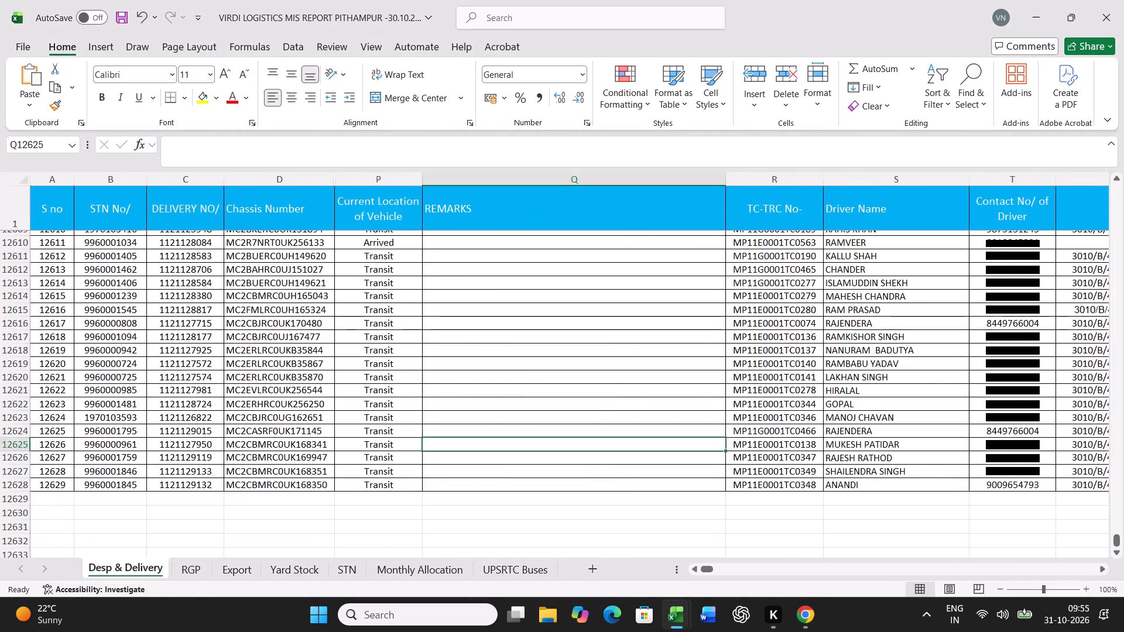
{"action": "left_click", "coordinate": [442, 404]}
{"action": "key", "text": "ctrl+f"}
{"action": "key", "text": "Return"}
{"action": "key", "text": "Escape"}
{"action": "key", "text": "Escape"}
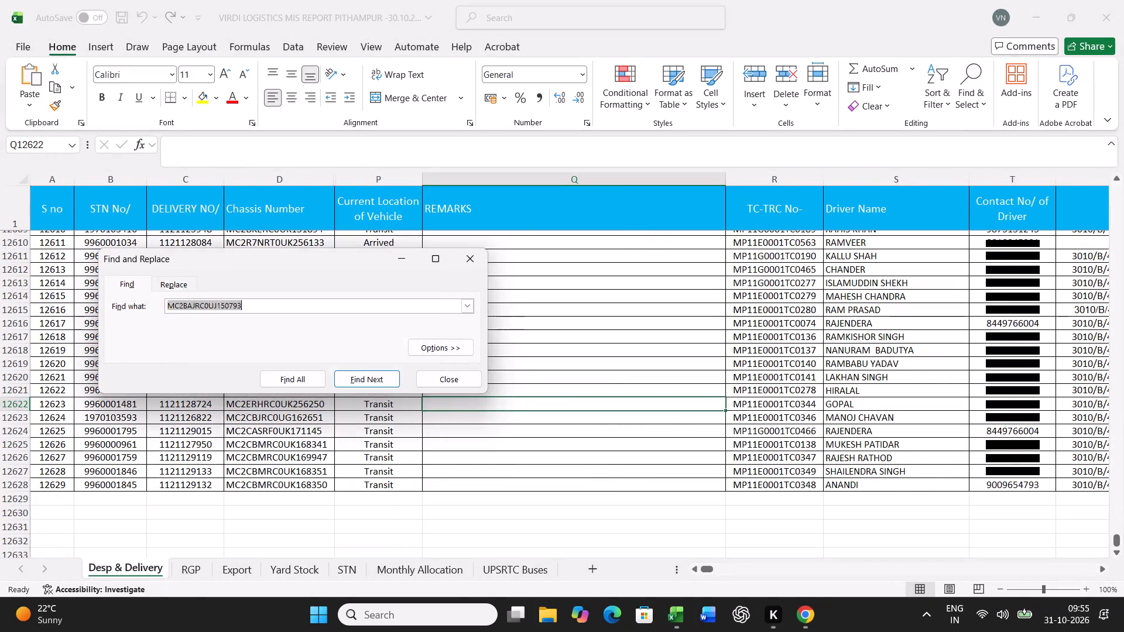
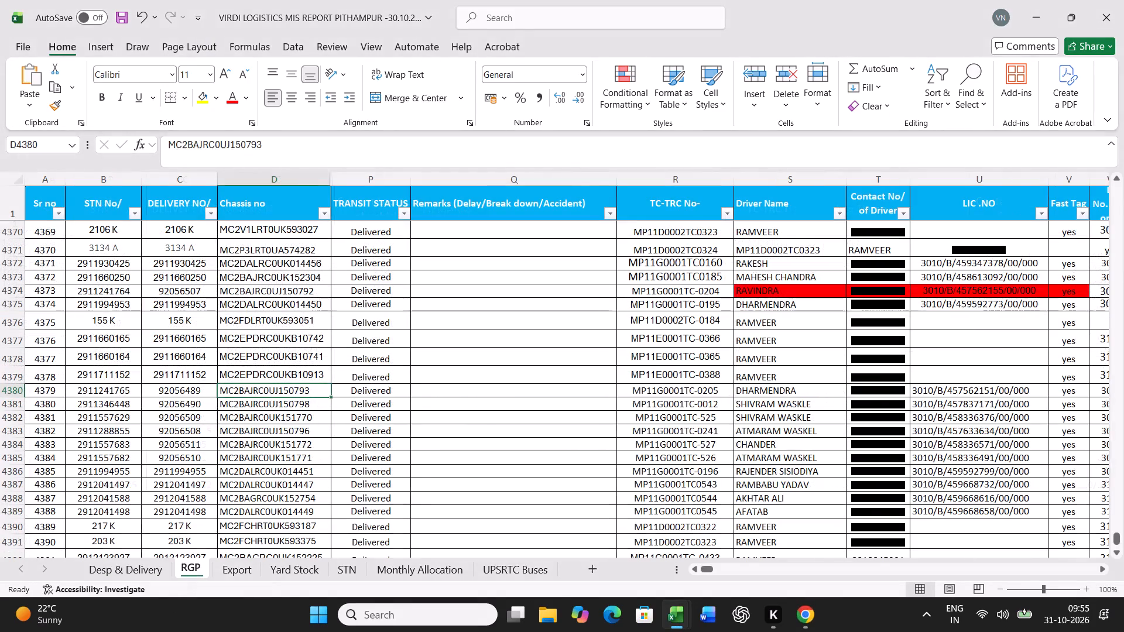
{"action": "left_click", "coordinate": [421, 435]}
{"action": "key", "text": "ctrl+f"}
{"action": "key", "text": "ctrl+v"}
{"action": "key", "text": "Return"}
{"action": "key", "text": "Return"}
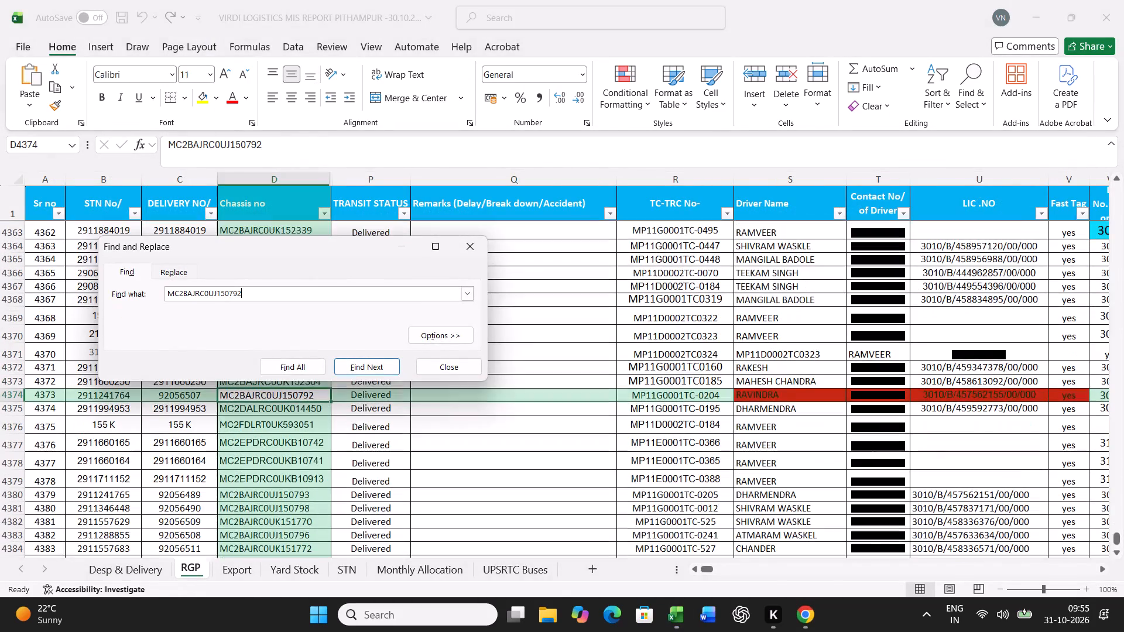
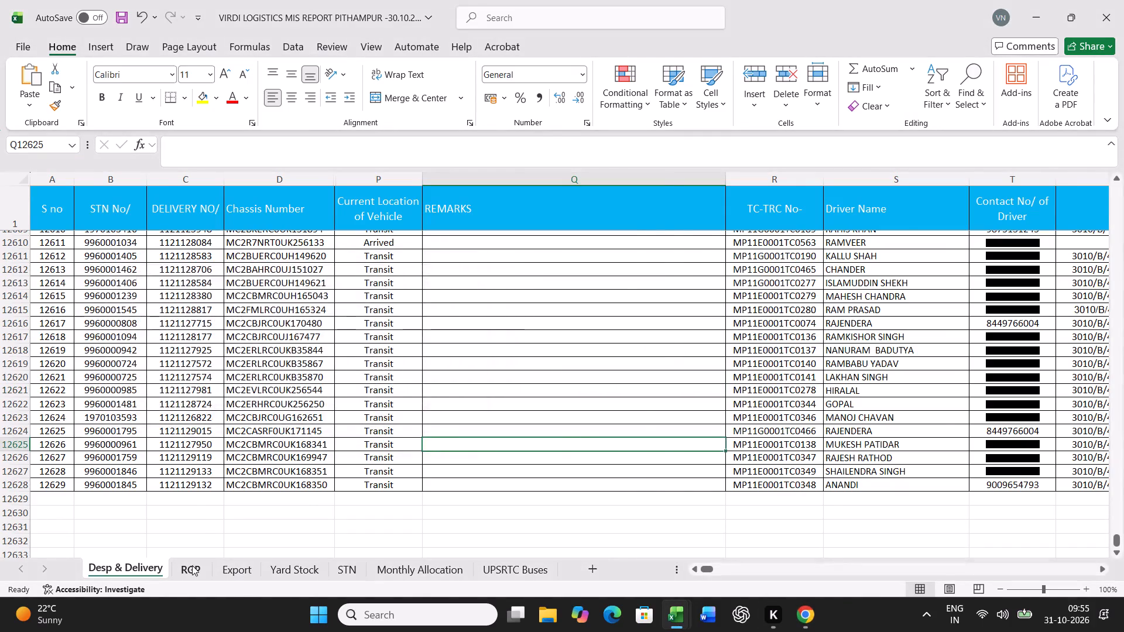
{"action": "left_click", "coordinate": [192, 566]}
{"action": "left_click", "coordinate": [432, 413]}
{"action": "key", "text": "ctrl+f"}
{"action": "key", "text": "ctrl+v"}
{"action": "key", "text": "Return"}
{"action": "key", "text": "Return"}
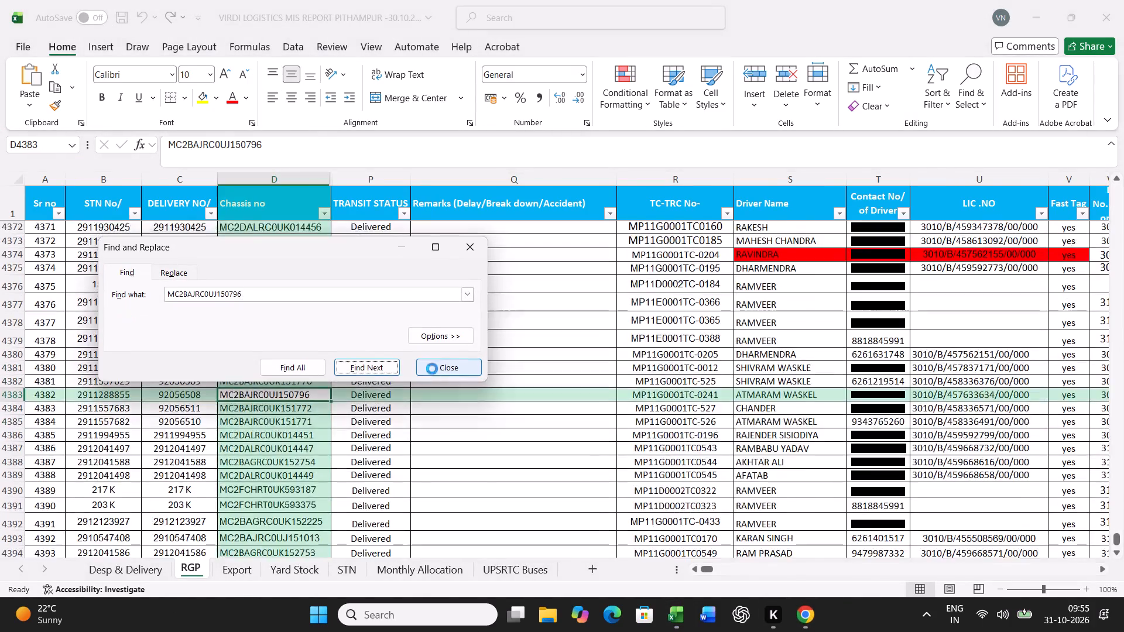
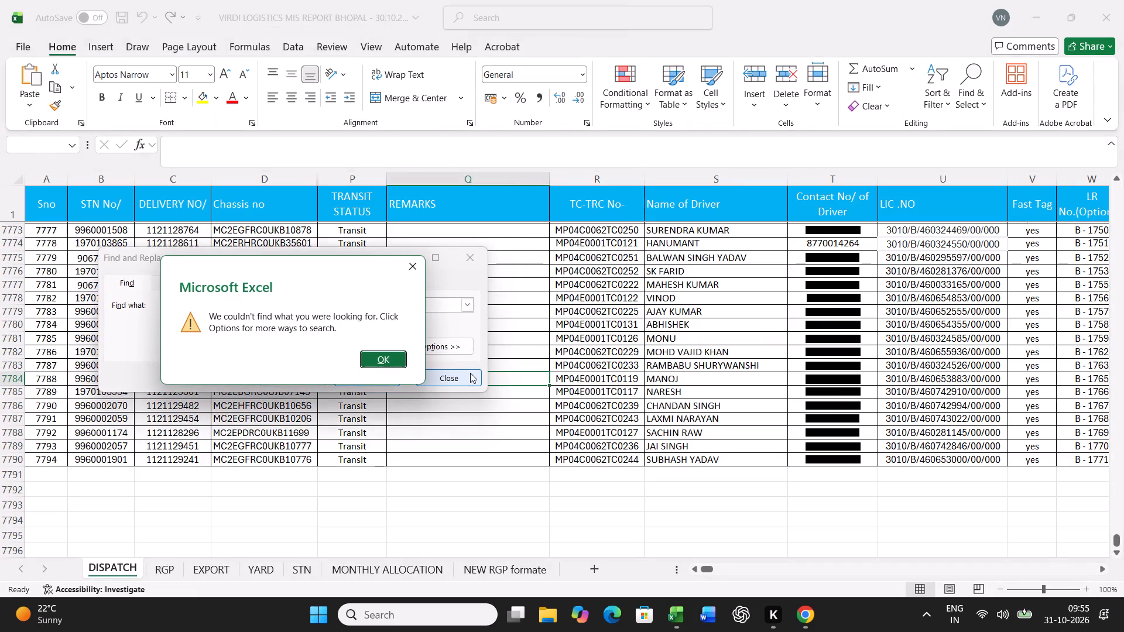
Shorten the chassis number search term to UJB08236 for searching the DISPATCH sheet.
{"action": "key", "text": "Return"}
{"action": "key", "text": "Left"}
{"action": "key", "text": "Left"}
{"action": "key", "text": "Left"}
{"action": "key", "text": "Left"}
{"action": "key", "text": "Left"}
{"action": "key", "text": "Left"}
{"action": "key", "text": "Left"}
{"action": "key", "text": "Left"}
{"action": "key", "text": "Left"}
{"action": "key", "text": "Left"}
{"action": "key", "text": "Left"}
{"action": "key", "text": "Left"}
{"action": "key", "text": "Left"}
{"action": "key", "text": "Left"}
{"action": "key", "text": "Left"}
{"action": "key", "text": "Left"}
{"action": "key", "text": "Left"}
{"action": "key", "text": "Left"}
{"action": "key", "text": "Left"}
{"action": "key", "text": "Left"}
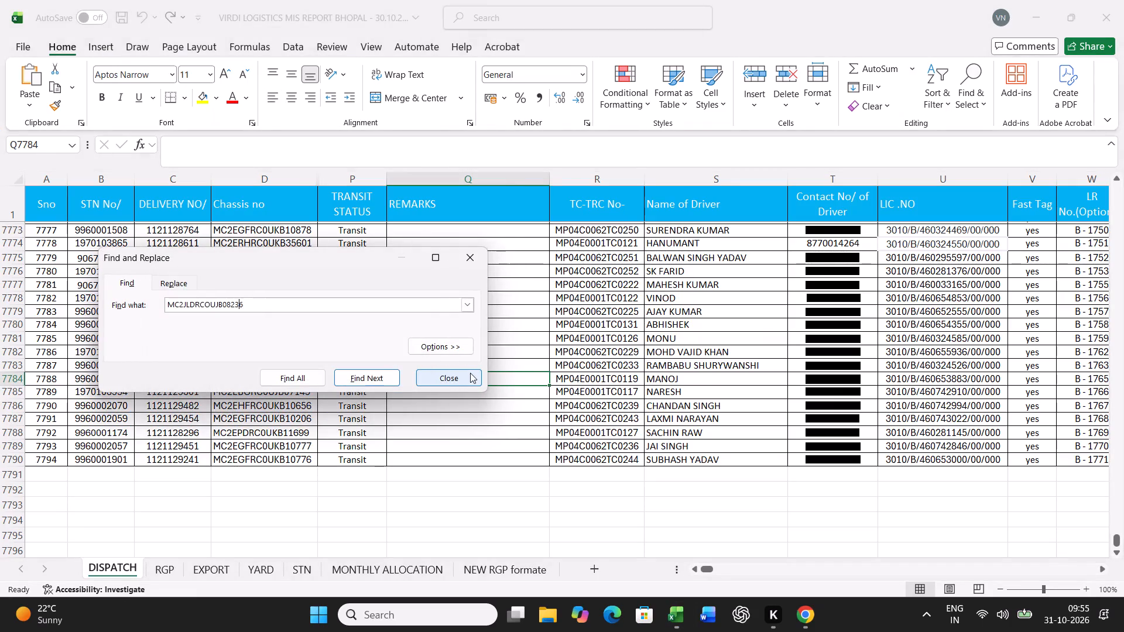
{"action": "key", "text": "Delete"}
{"action": "key", "text": "Delete"}
{"action": "key", "text": "Delete"}
{"action": "key", "text": "Delete"}
{"action": "key", "text": "Delete"}
{"action": "key", "text": "Delete"}
{"action": "key", "text": "Delete"}
{"action": "key", "text": "Delete"}
{"action": "key", "text": "Delete"}
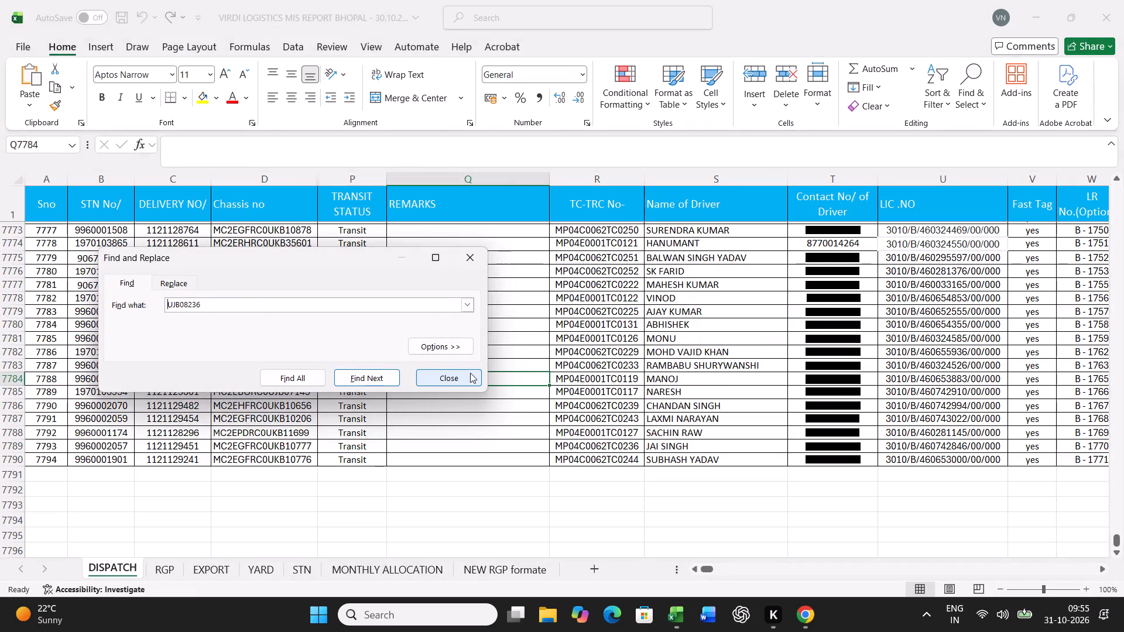
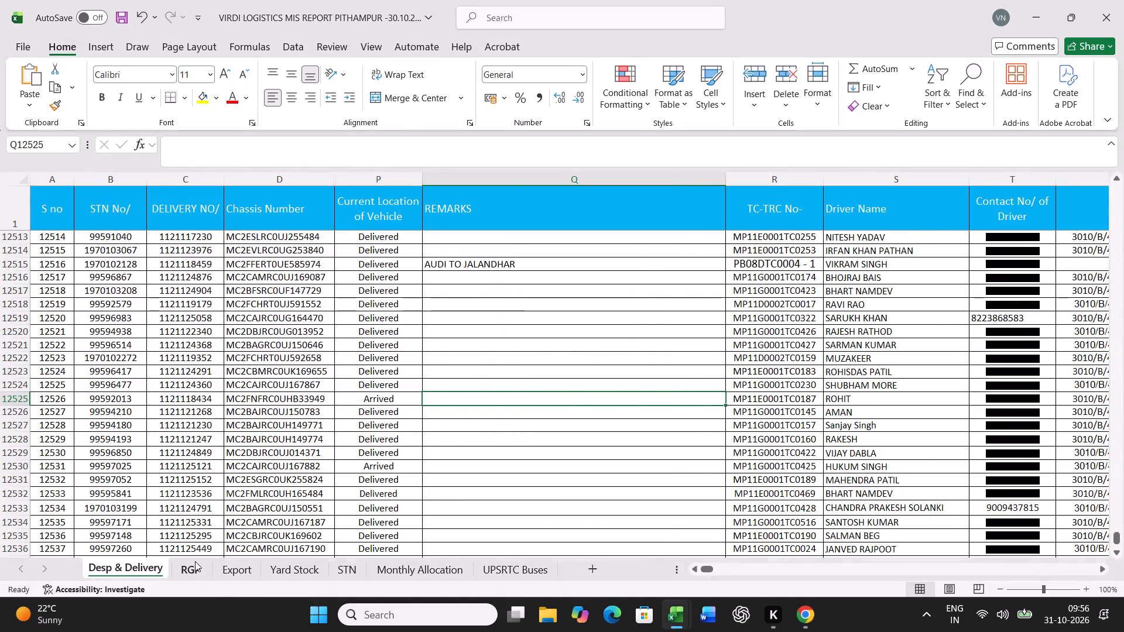
{"action": "left_click", "coordinate": [195, 561]}
{"action": "left_click", "coordinate": [515, 362]}
{"action": "key", "text": "ctrl+f"}
{"action": "key", "text": "ctrl+v"}
{"action": "key", "text": "Return"}
{"action": "key", "text": "Return"}
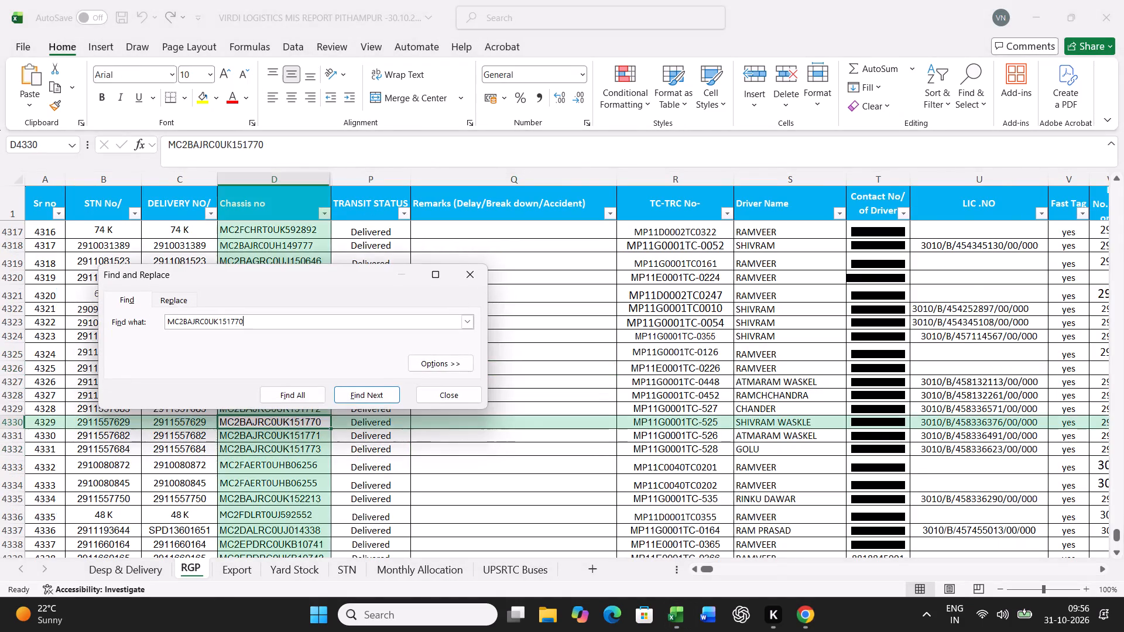
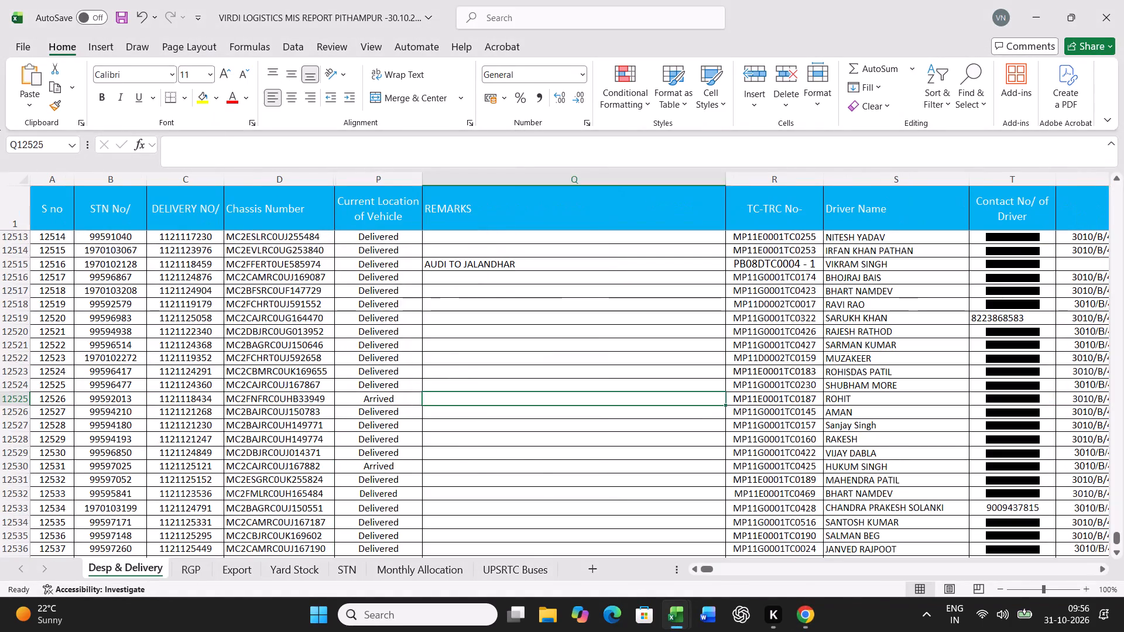
Search the Desp & Delivery sheet for the chassis number MC2BAJRC0UK151772.
{"action": "left_click", "coordinate": [359, 430]}
{"action": "key", "text": "ctrl+f"}
{"action": "key", "text": "Return"}
{"action": "key", "text": "Escape"}
{"action": "key", "text": "Escape"}
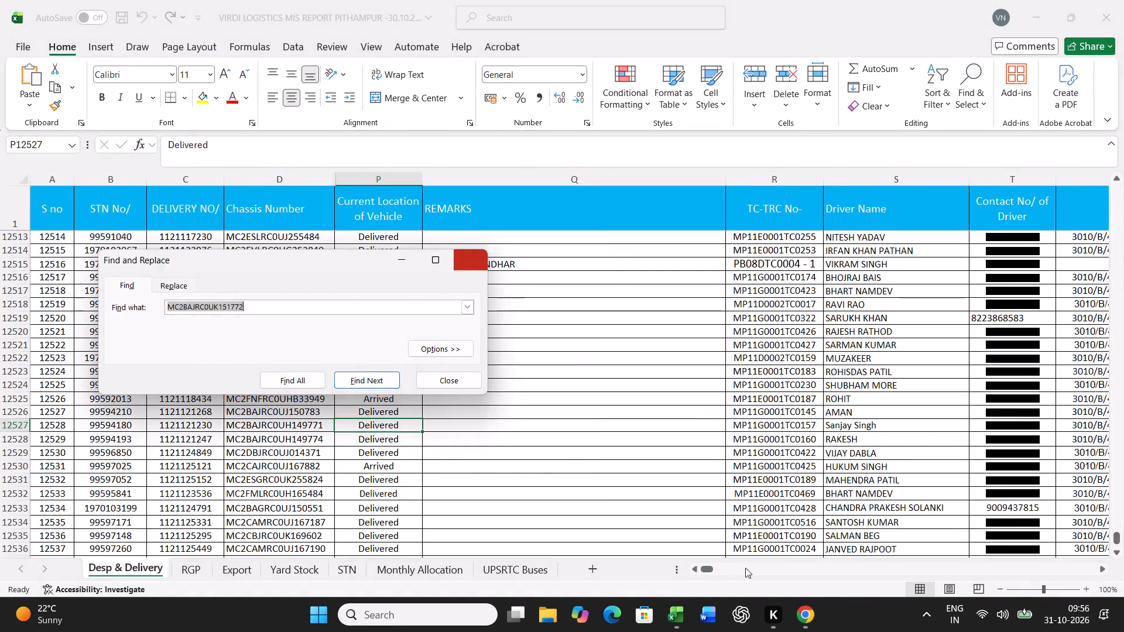
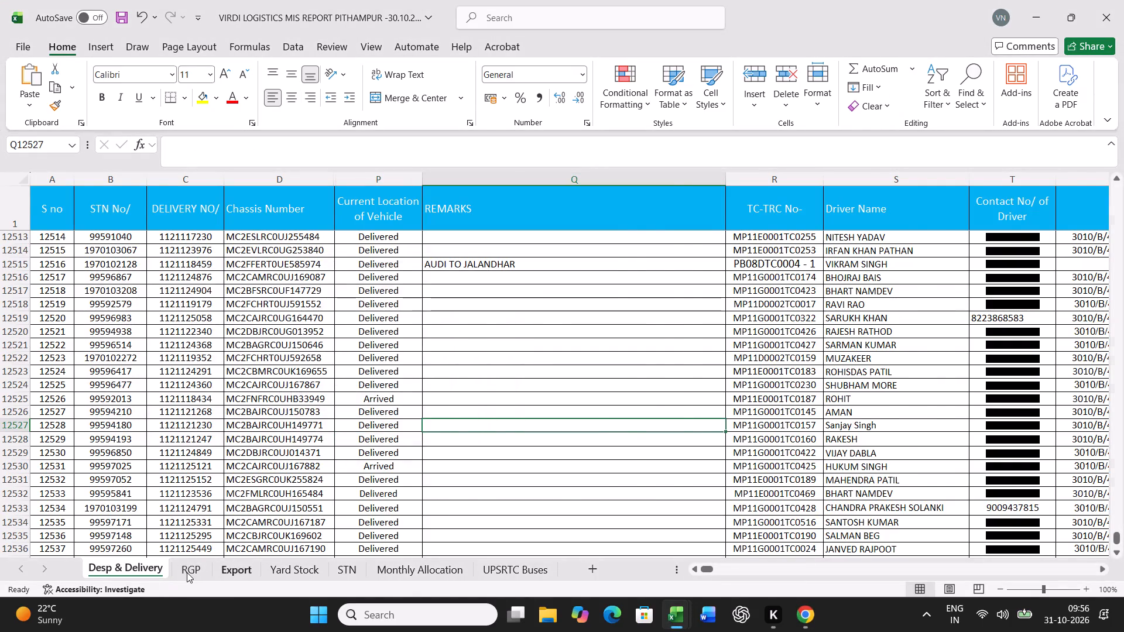
{"action": "left_click", "coordinate": [405, 430]}
{"action": "key", "text": "ctrl+f"}
{"action": "key", "text": "Return"}
{"action": "key", "text": "Return"}
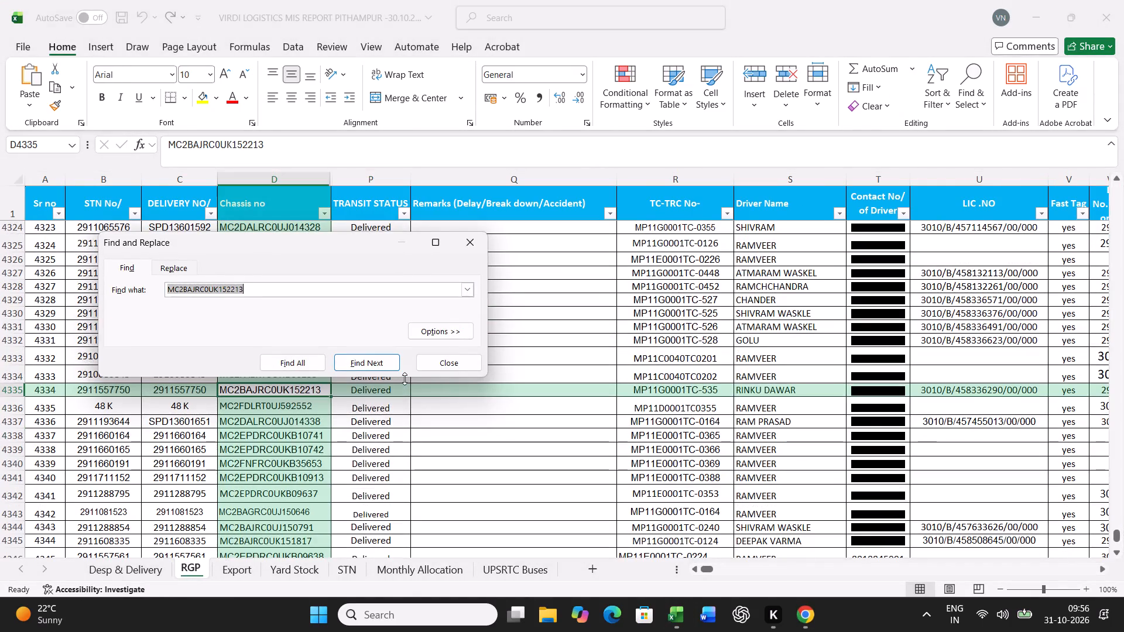
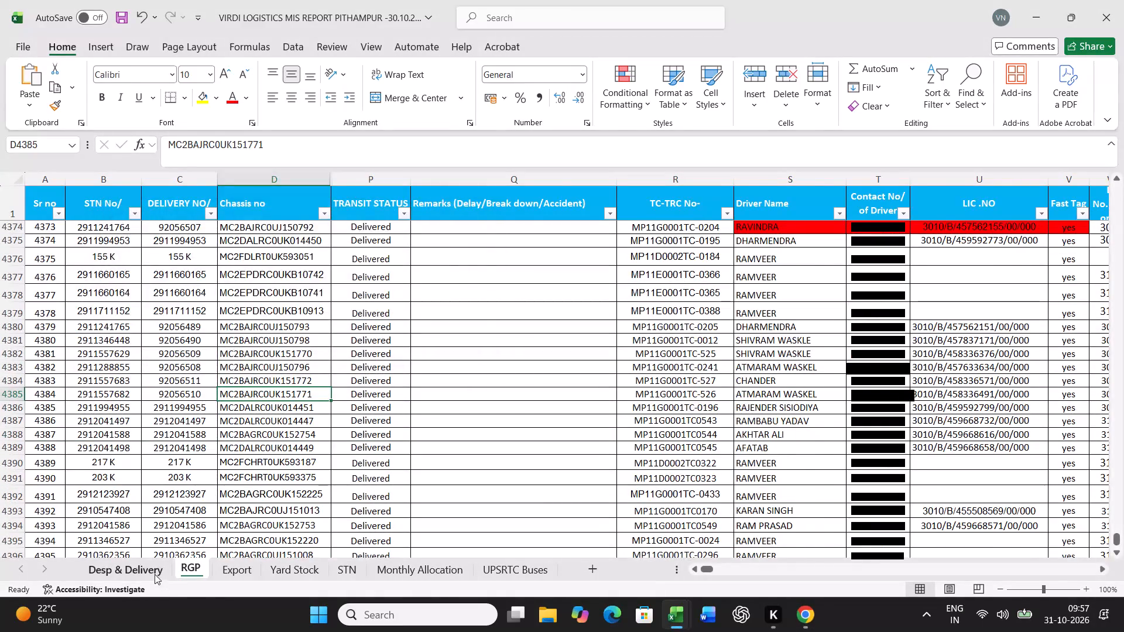
{"action": "left_click", "coordinate": [153, 573]}
{"action": "left_click", "coordinate": [390, 430]}
{"action": "key", "text": "ctrl+f"}
{"action": "key", "text": "Return"}
{"action": "key", "text": "Return"}
{"action": "key", "text": "Escape"}
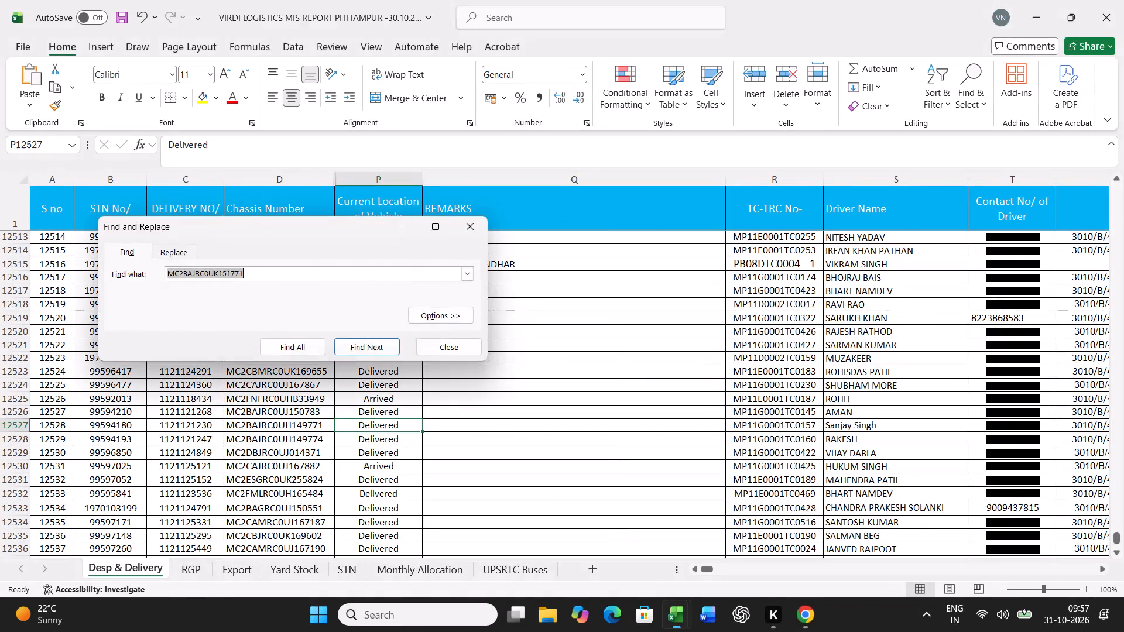
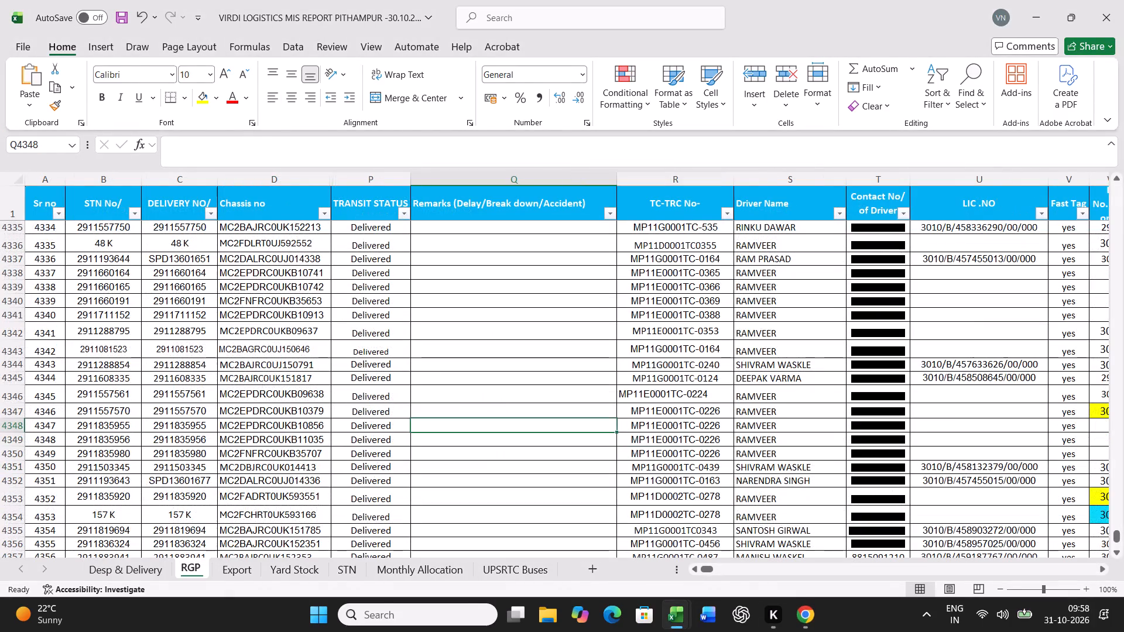
{"action": "left_click", "coordinate": [505, 398]}
{"action": "key", "text": "ctrl+f"}
{"action": "key", "text": "Return"}
{"action": "key", "text": "Return"}
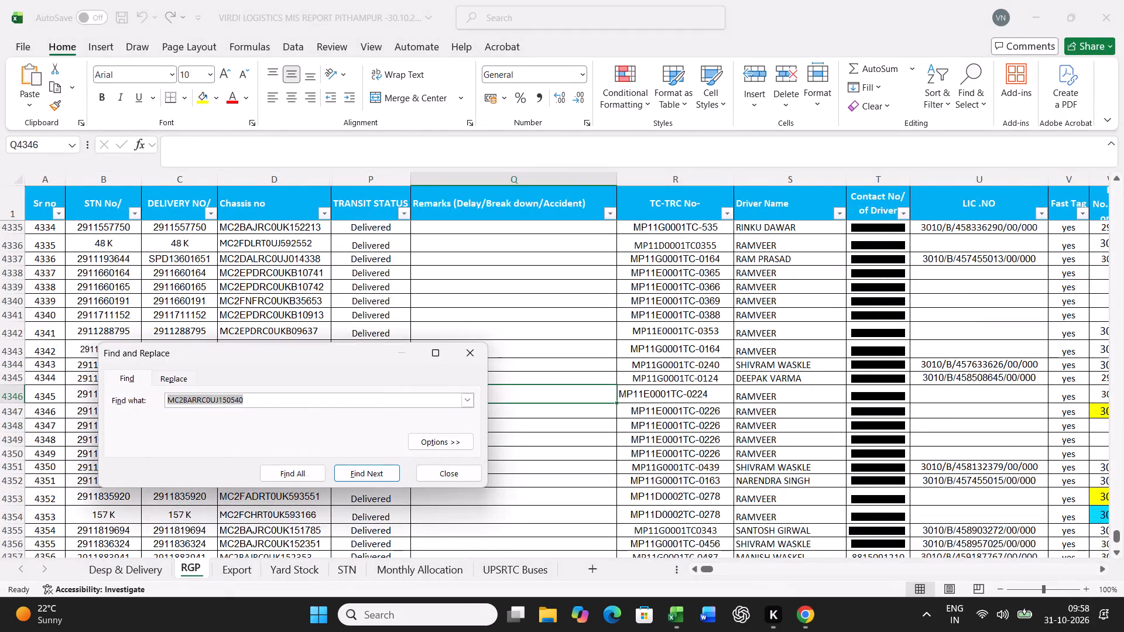
{"action": "key", "text": "Escape"}
{"action": "left_click", "coordinate": [250, 565]}
{"action": "left_click", "coordinate": [379, 411]}
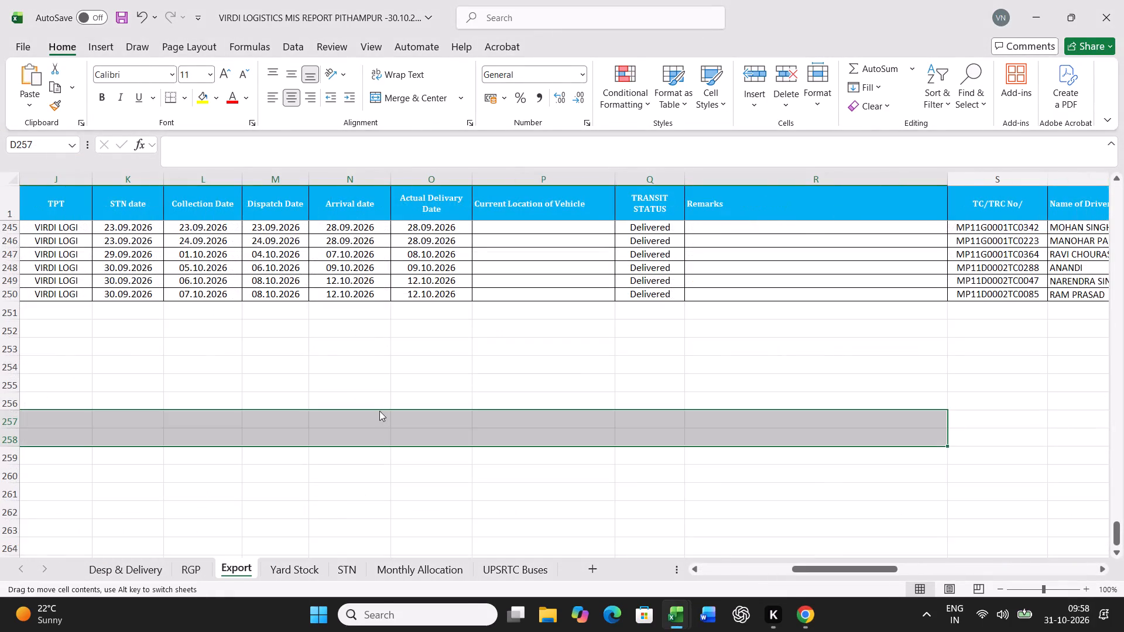
{"action": "left_click", "coordinate": [431, 370]}
{"action": "key", "text": "ctrl+f"}
{"action": "key", "text": "Return"}
{"action": "key", "text": "Return"}
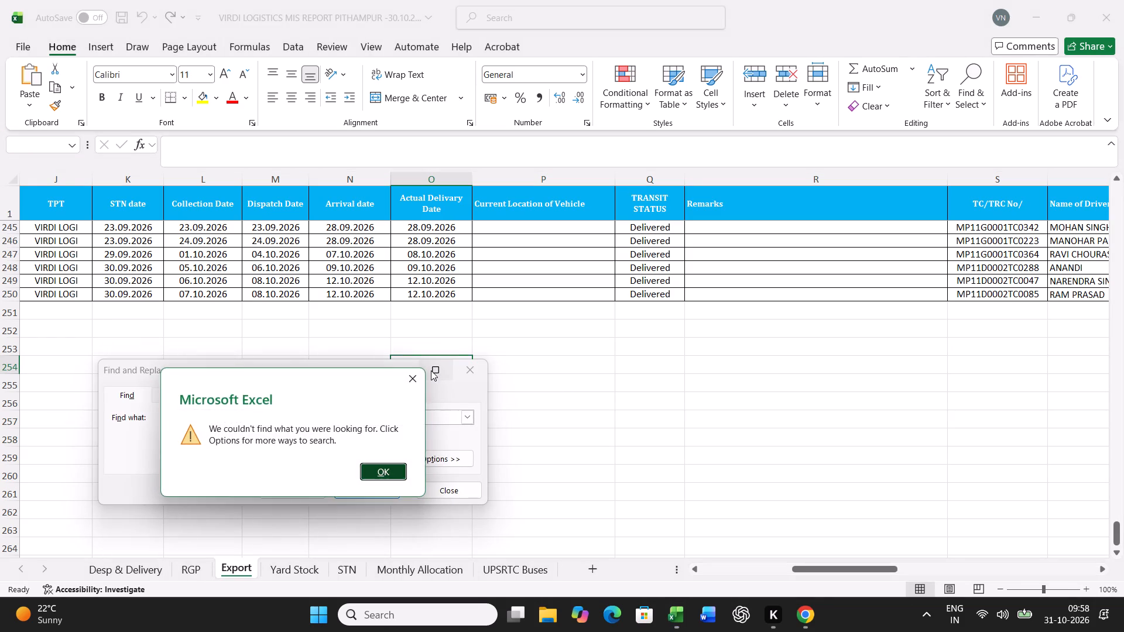
{"action": "key", "text": "Escape"}
{"action": "left_click", "coordinate": [410, 563]}
{"action": "left_click", "coordinate": [427, 431]}
{"action": "key", "text": "ctrl+f"}
{"action": "key", "text": "Return"}
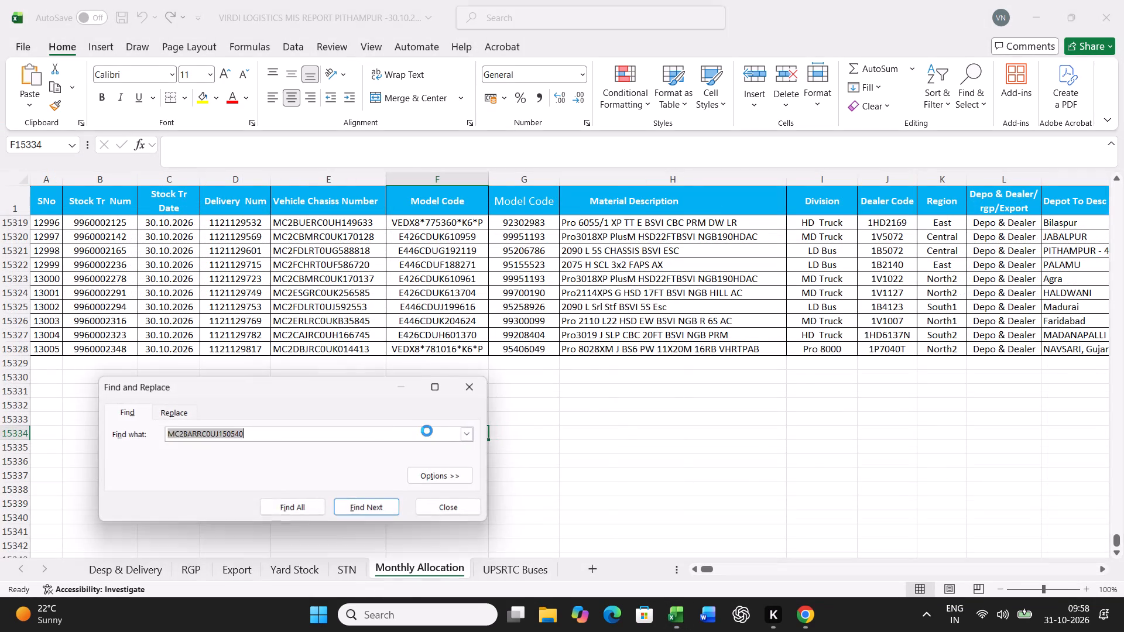
{"action": "key", "text": "Return"}
{"action": "key", "text": "Escape"}
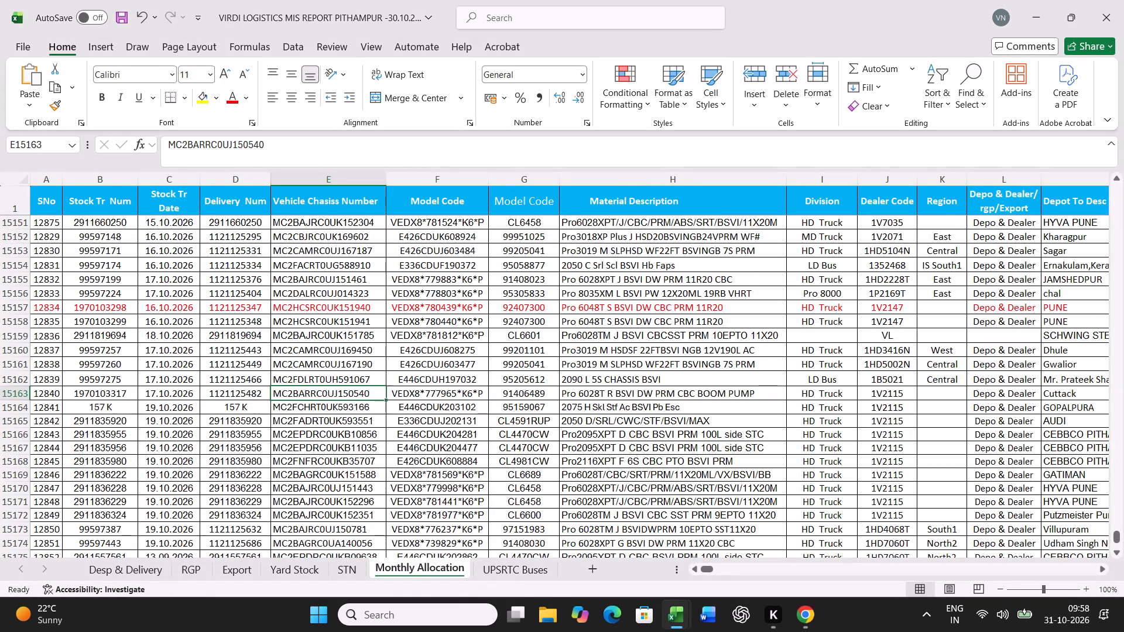
{"action": "left_click", "coordinate": [351, 563]}
{"action": "left_click", "coordinate": [366, 390]}
{"action": "key", "text": "ctrl+f"}
{"action": "key", "text": "Return"}
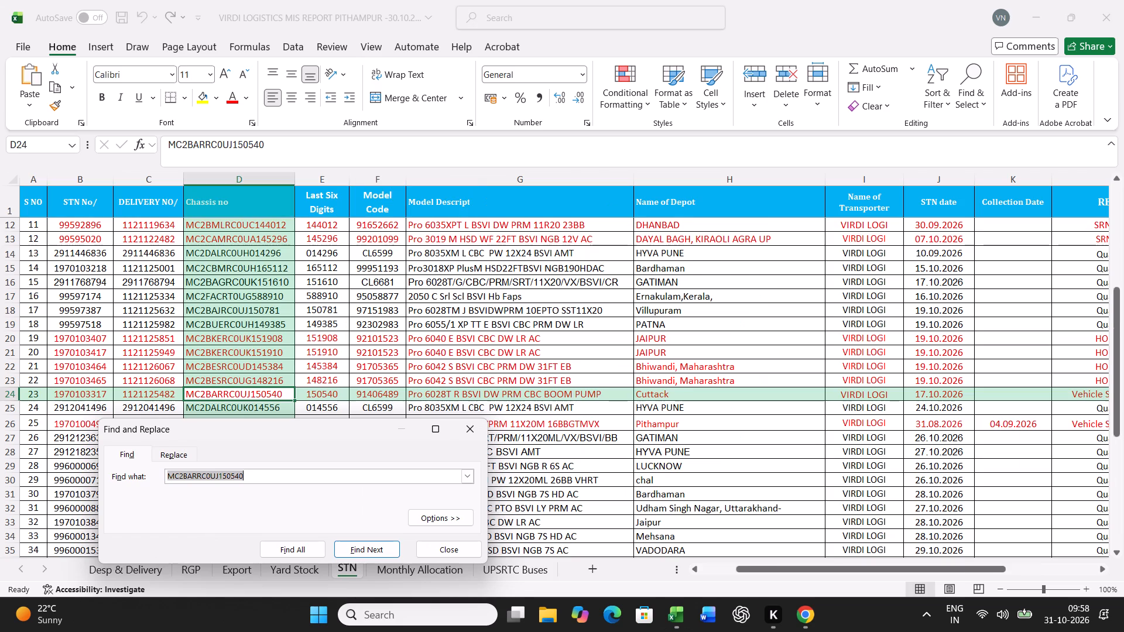
{"action": "key", "text": "Return"}
{"action": "key", "text": "Return"}
{"action": "key", "text": "Escape"}
Examine the remaining columns of the row for chassis MC2BARRC0UJ150540 in the STN sheet.
{"action": "key", "text": "Right"}
{"action": "key", "text": "Right"}
{"action": "key", "text": "Right"}
{"action": "key", "text": "Right"}
{"action": "key", "text": "Right"}
{"action": "key", "text": "Right"}
{"action": "key", "text": "Right"}
{"action": "key", "text": "Right"}
{"action": "key", "text": "Right"}
{"action": "key", "text": "Right"}
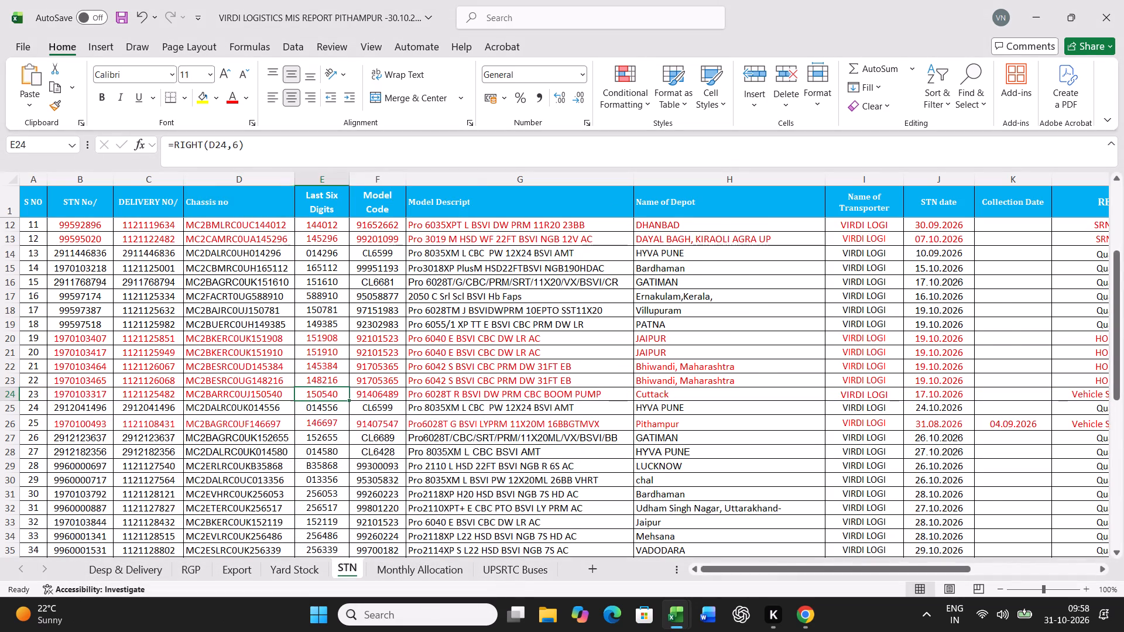
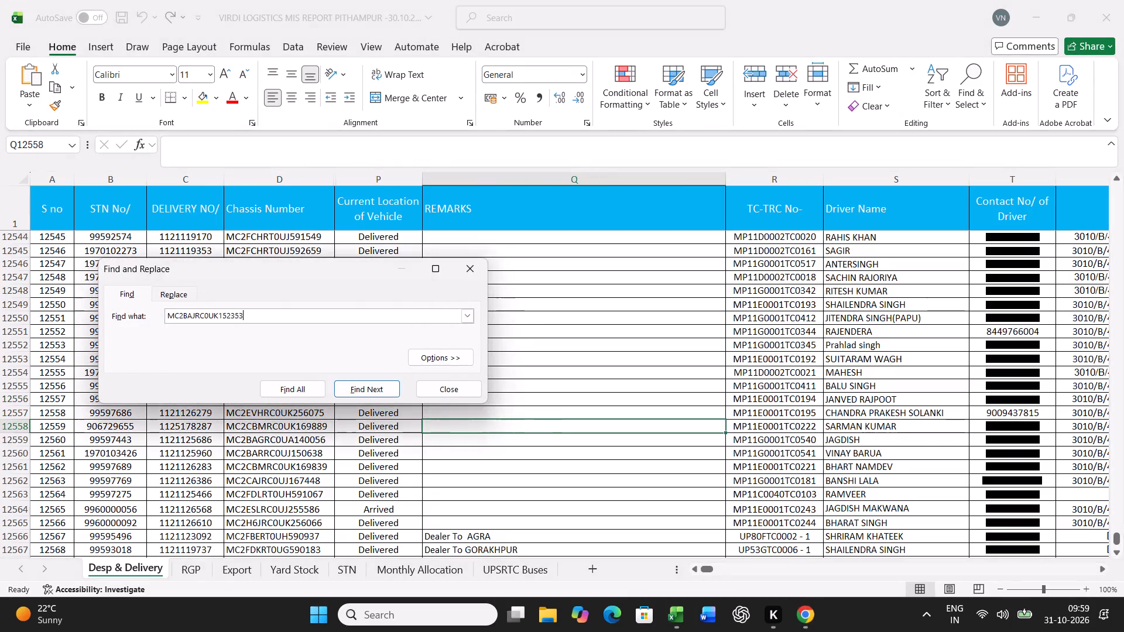
{"action": "key", "text": "Escape"}
{"action": "left_click", "coordinate": [198, 569]}
{"action": "left_click", "coordinate": [437, 455]}
{"action": "key", "text": "ctrl+f"}
{"action": "key", "text": "Return"}
{"action": "key", "text": "Return"}
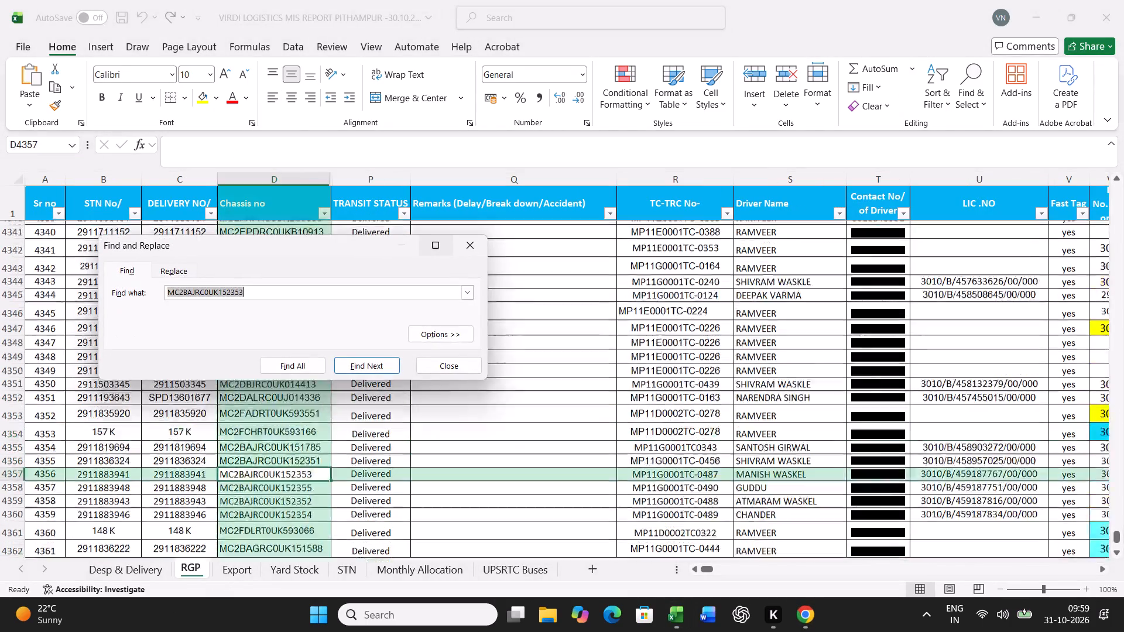
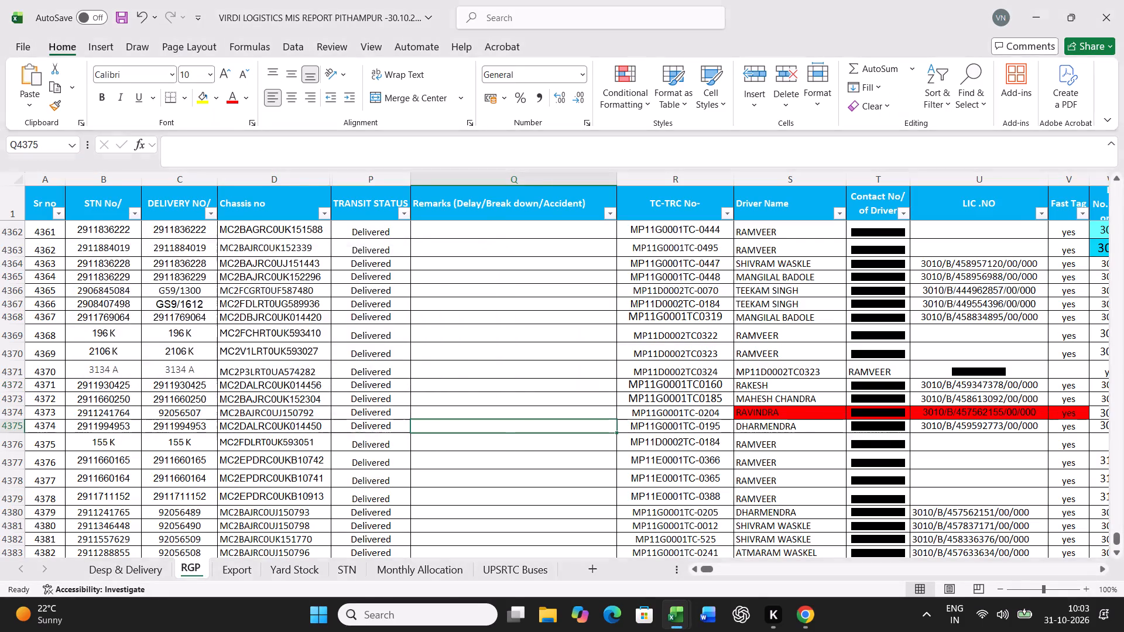
{"action": "key", "text": "Escape"}
{"action": "left_click", "coordinate": [144, 573]}
{"action": "left_click", "coordinate": [325, 460]}
{"action": "key", "text": "ctrl+f"}
{"action": "key", "text": "Return"}
{"action": "key", "text": "Return"}
{"action": "key", "text": "Return"}
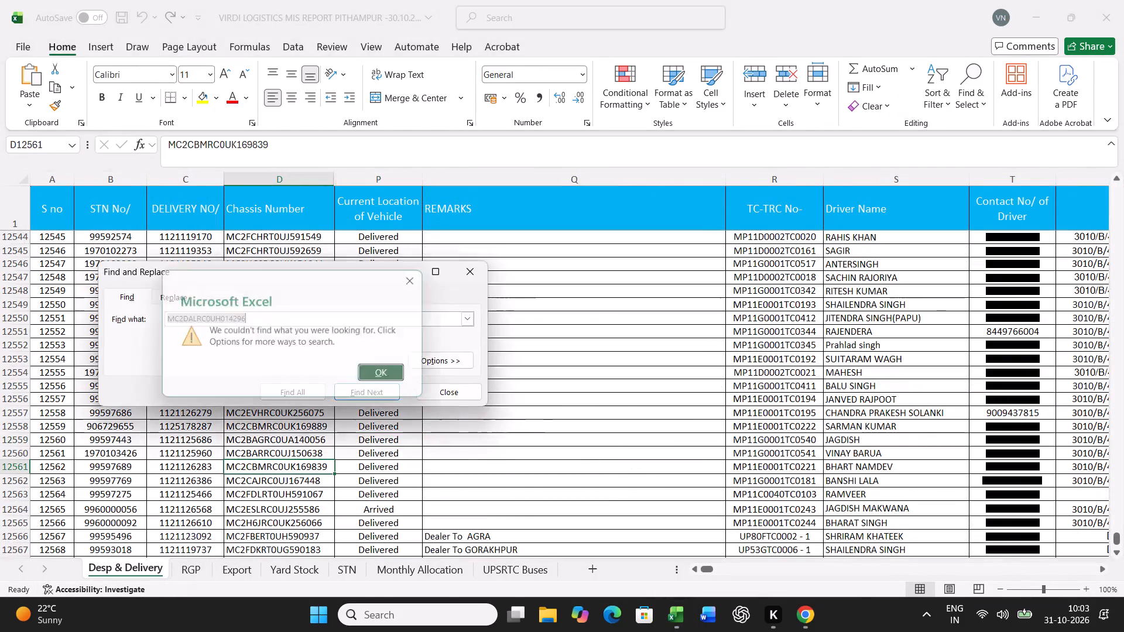
{"action": "key", "text": "Return"}
{"action": "key", "text": "Escape"}
{"action": "key", "text": "Escape"}
Search the Yard Stock sheet for the chassis number MC2DALRC0UH014296.
{"action": "left_click", "coordinate": [310, 572]}
{"action": "left_click", "coordinate": [364, 482]}
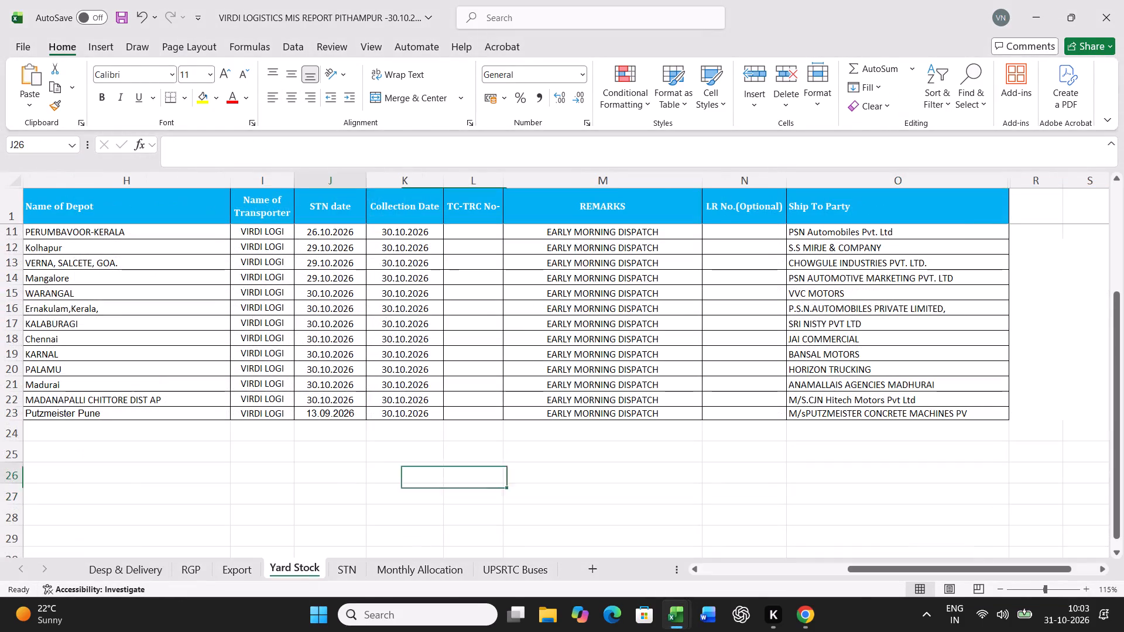
{"action": "key", "text": "ctrl+f"}
{"action": "key", "text": "Return"}
{"action": "key", "text": "Escape"}
{"action": "key", "text": "Escape"}
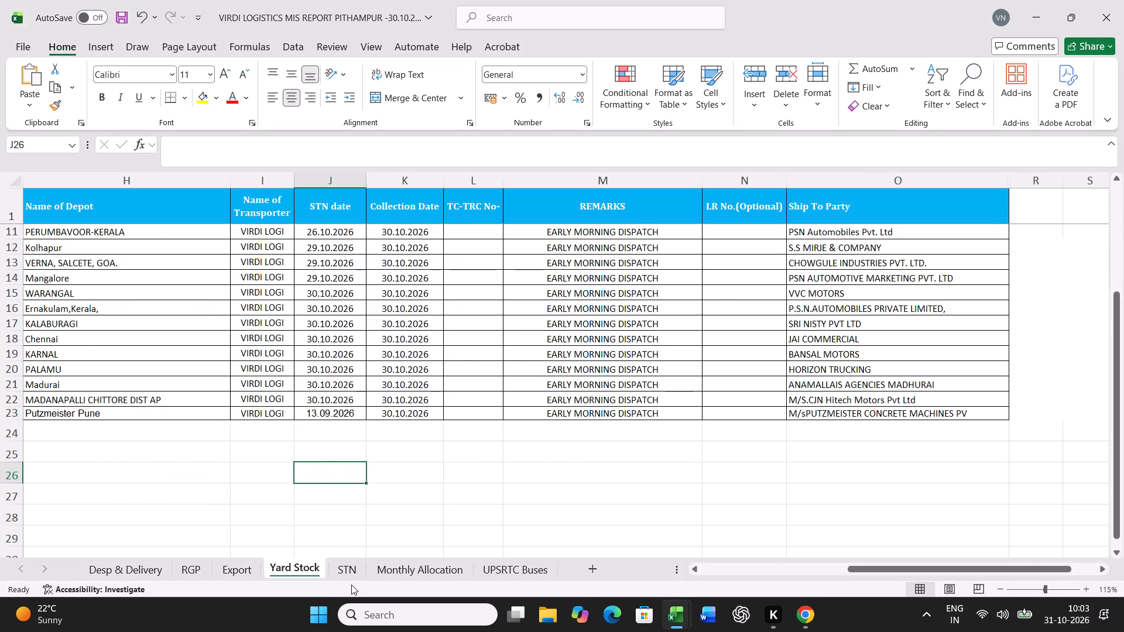
{"action": "left_click", "coordinate": [362, 573]}
{"action": "left_click", "coordinate": [393, 501]}
{"action": "key", "text": "ctrl+f"}
{"action": "key", "text": "Return"}
{"action": "key", "text": "Return"}
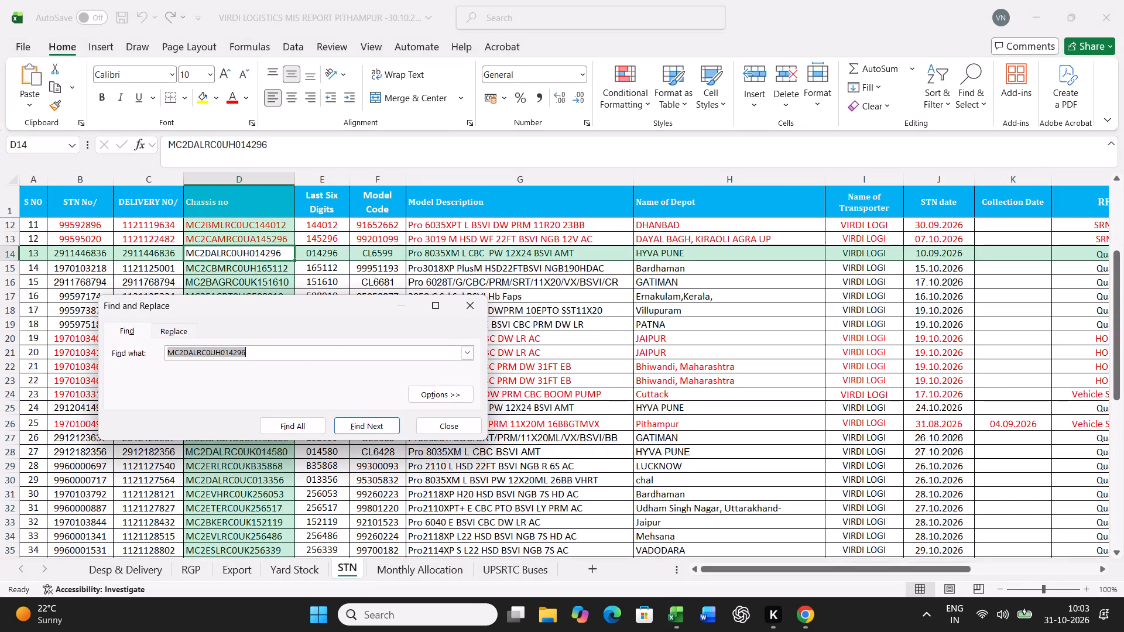
{"action": "key", "text": "Escape"}
{"action": "key", "text": "Right"}
{"action": "key", "text": "Right"}
{"action": "key", "text": "Right"}
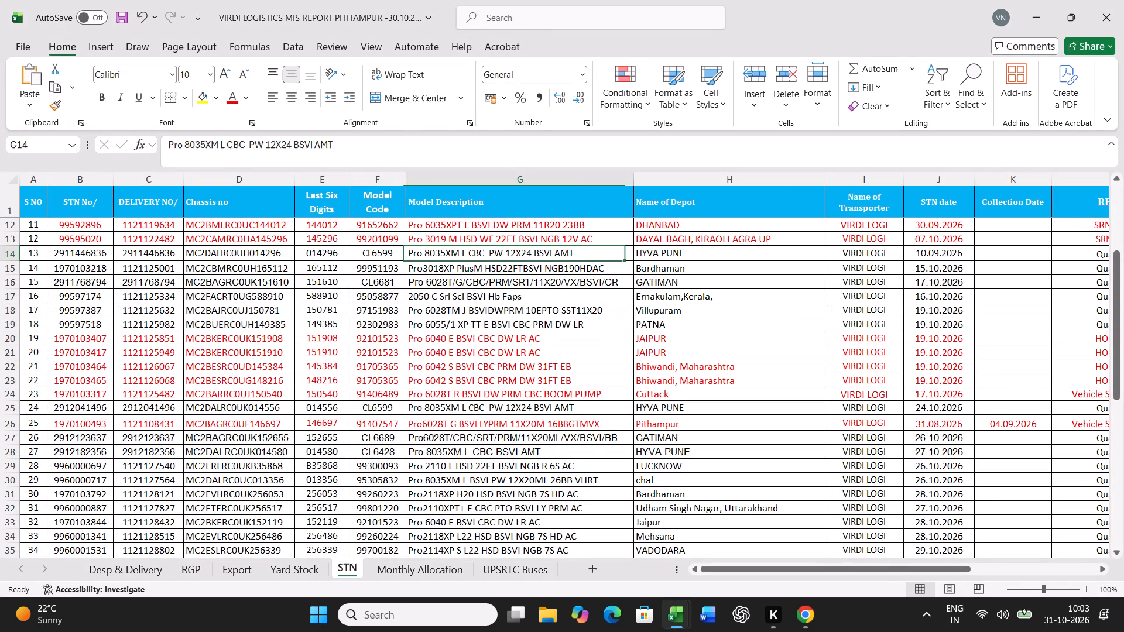
{"action": "key", "text": "Right"}
{"action": "key", "text": "Right"}
{"action": "key", "text": "Right"}
{"action": "key", "text": "Left"}
{"action": "key", "text": "Left"}
{"action": "key", "text": "Left"}
{"action": "key", "text": "Left"}
{"action": "key", "text": "Left"}
{"action": "key", "text": "Left"}
{"action": "key", "text": "Left"}
{"action": "key", "text": "Left"}
{"action": "key", "text": "Left"}
{"action": "key", "text": "Left"}
{"action": "key", "text": "Left"}
{"action": "key", "text": "Left"}
{"action": "key", "text": "Left"}
{"action": "key", "text": "Left"}
{"action": "key", "text": "Left"}
{"action": "key", "text": "Left"}
{"action": "key", "text": "Left"}
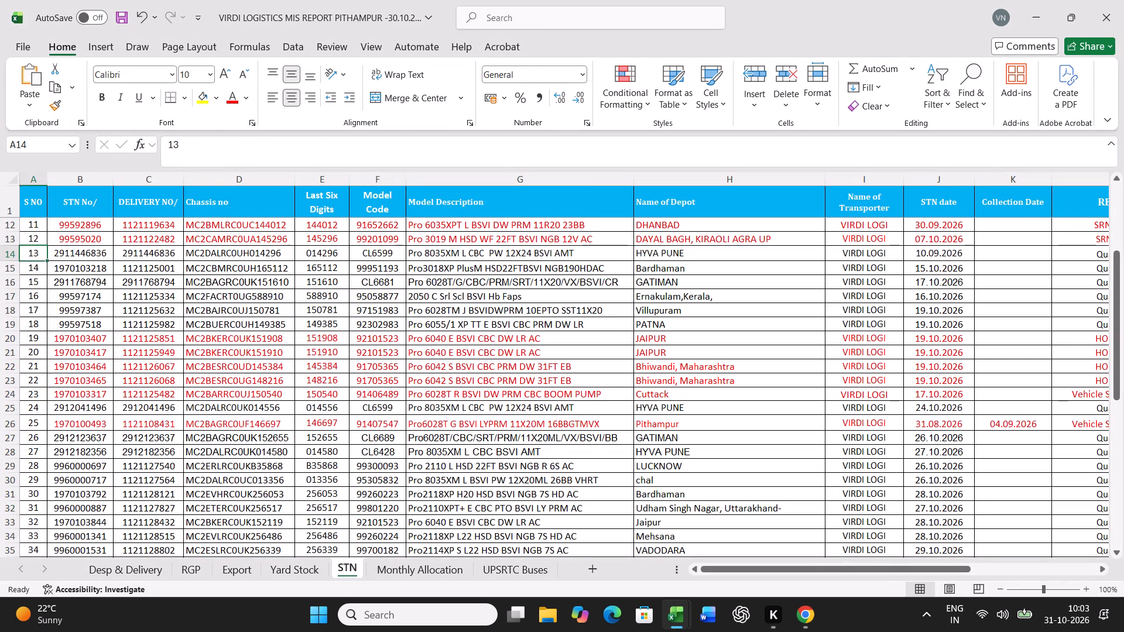
{"action": "key", "text": "Right"}
{"action": "key", "text": "Right"}
{"action": "key", "text": "Right"}
{"action": "key", "text": "Right"}
{"action": "key", "text": "Right"}
{"action": "key", "text": "Right"}
{"action": "key", "text": "Right"}
{"action": "key", "text": "Right"}
{"action": "key", "text": "Right"}
{"action": "key", "text": "Right"}
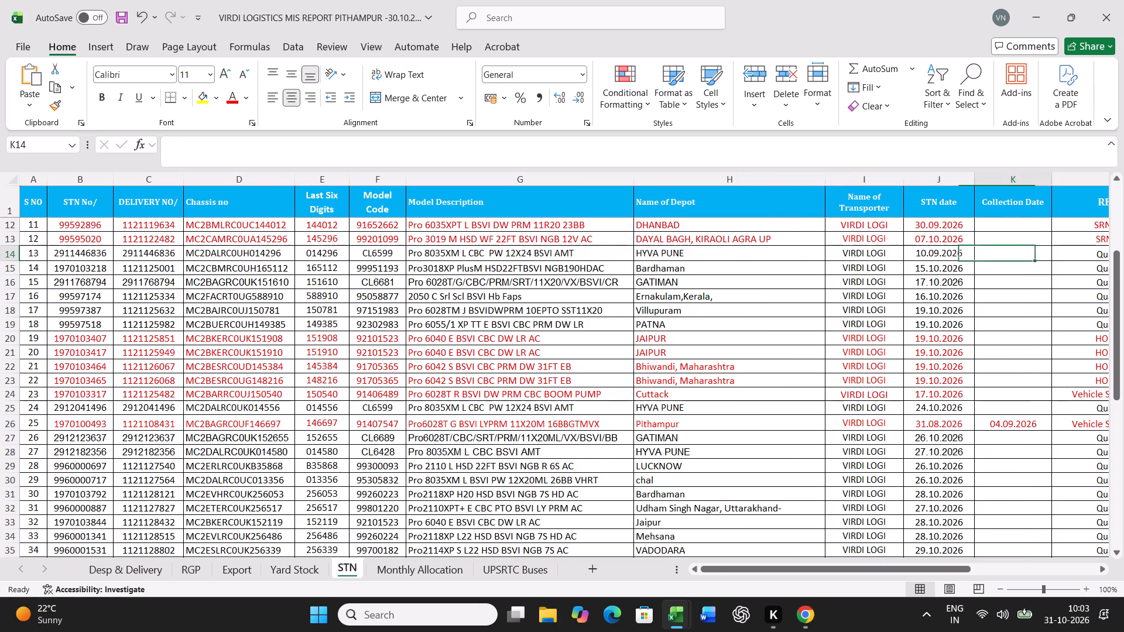
{"action": "key", "text": "Right"}
{"action": "key", "text": "Right"}
{"action": "key", "text": "Left"}
{"action": "key", "text": "Left"}
{"action": "key", "text": "Left"}
{"action": "key", "text": "Left"}
{"action": "key", "text": "Left"}
{"action": "key", "text": "Left"}
{"action": "key", "text": "Left"}
{"action": "key", "text": "Left"}
{"action": "key", "text": "Left"}
{"action": "key", "text": "Left"}
{"action": "key", "text": "Left"}
{"action": "key", "text": "Left"}
{"action": "key", "text": "Left"}
{"action": "key", "text": "Left"}
{"action": "key", "text": "Left"}
{"action": "key", "text": "Left"}
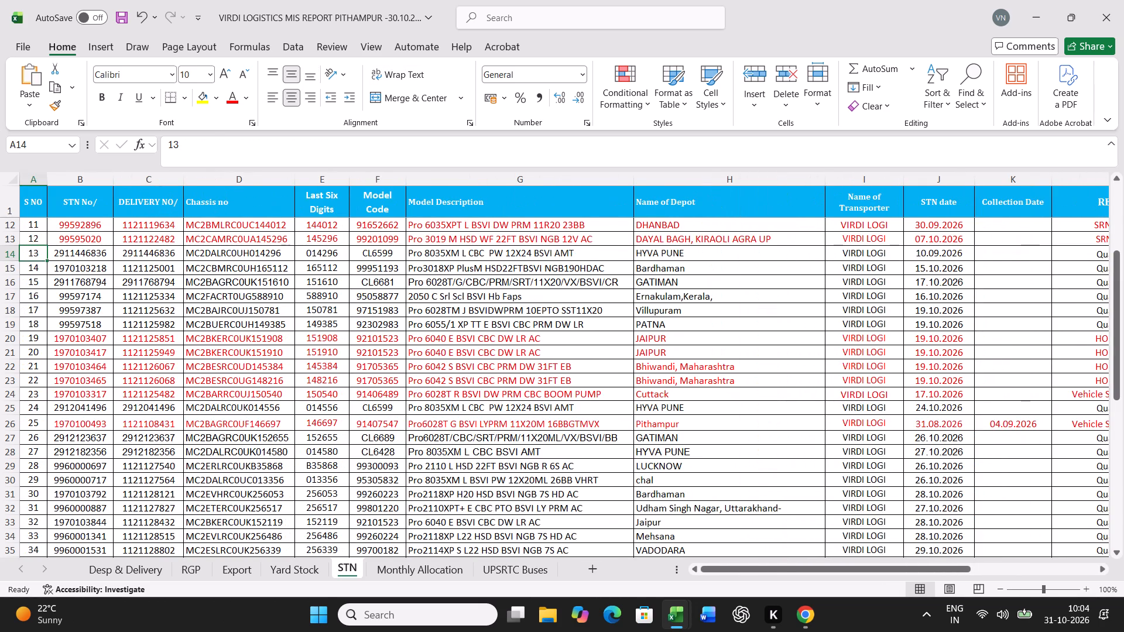
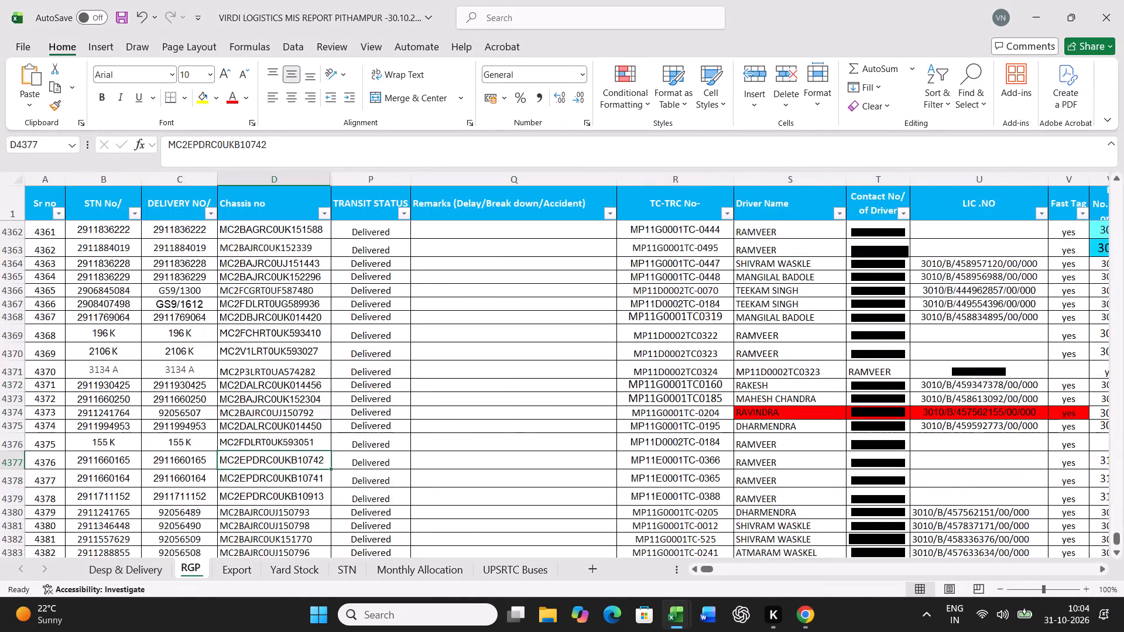
{"action": "key", "text": "Return"}
{"action": "key", "text": "Return"}
{"action": "key", "text": "Return"}
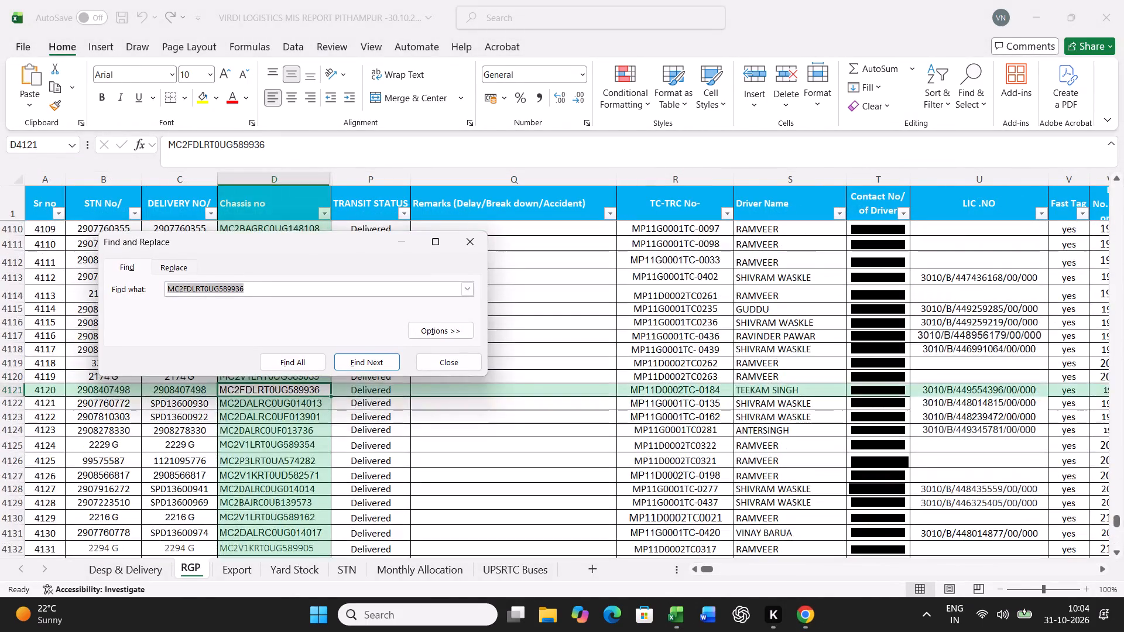
{"action": "key", "text": "Return"}
{"action": "key", "text": "Escape"}
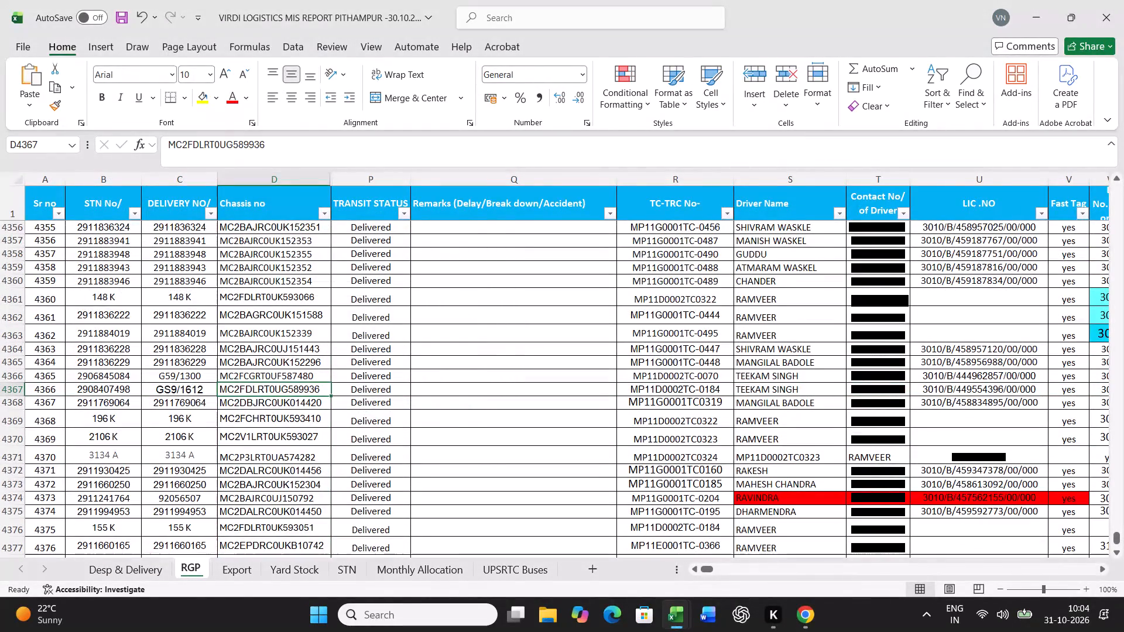
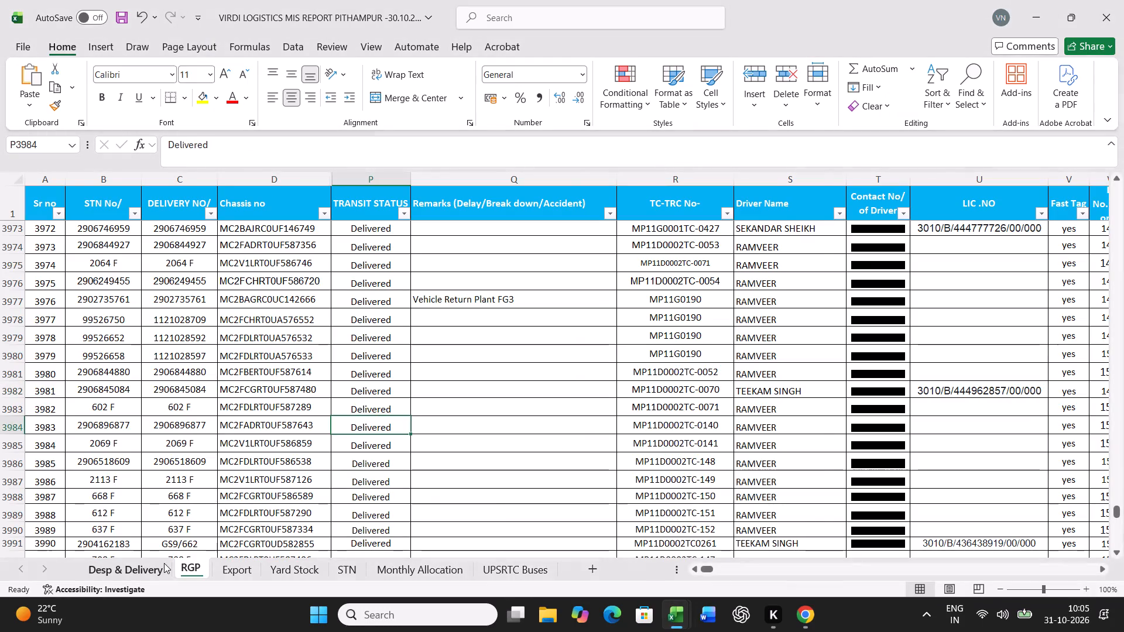
{"action": "left_click", "coordinate": [163, 567]}
{"action": "left_click", "coordinate": [330, 435]}
{"action": "key", "text": "ctrl+f"}
{"action": "key", "text": "Return"}
{"action": "key", "text": "Return"}
{"action": "key", "text": "Return"}
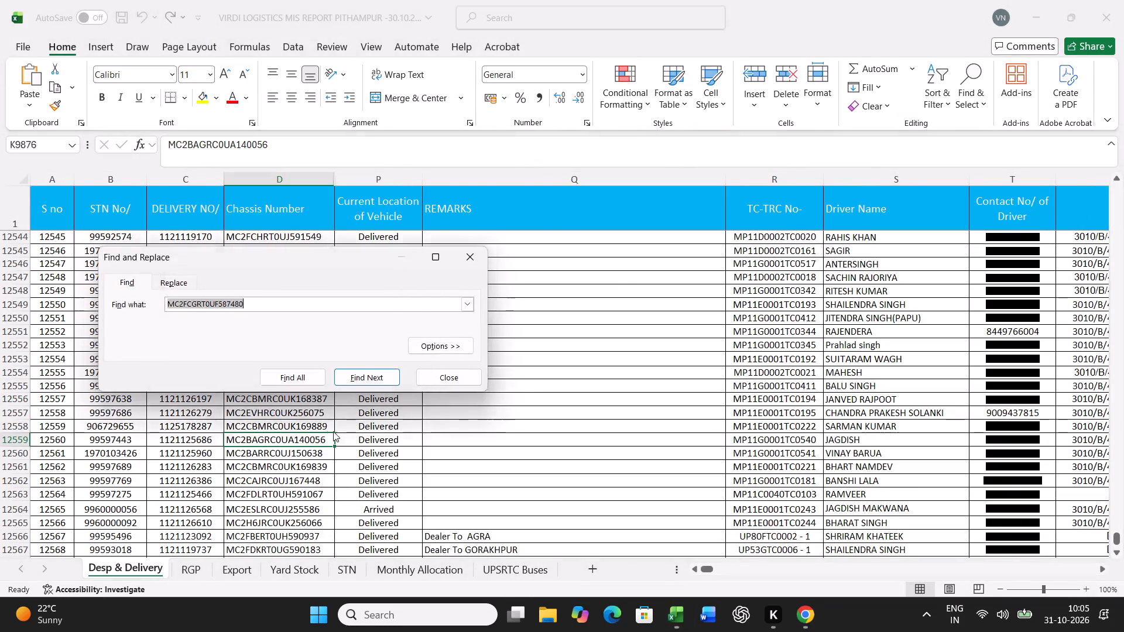
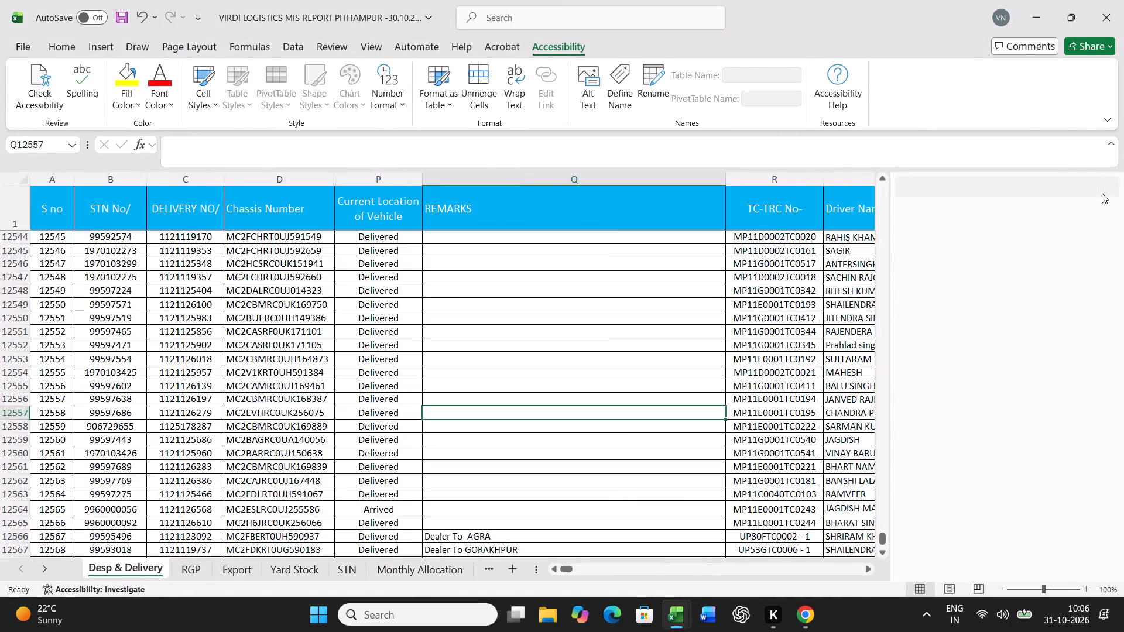
{"action": "left_click", "coordinate": [714, 293]}
{"action": "key", "text": "ctrl+f"}
{"action": "key", "text": "ctrl+v"}
{"action": "key", "text": "Return"}
{"action": "key", "text": "Return"}
{"action": "key", "text": "Return"}
{"action": "key", "text": "Return"}
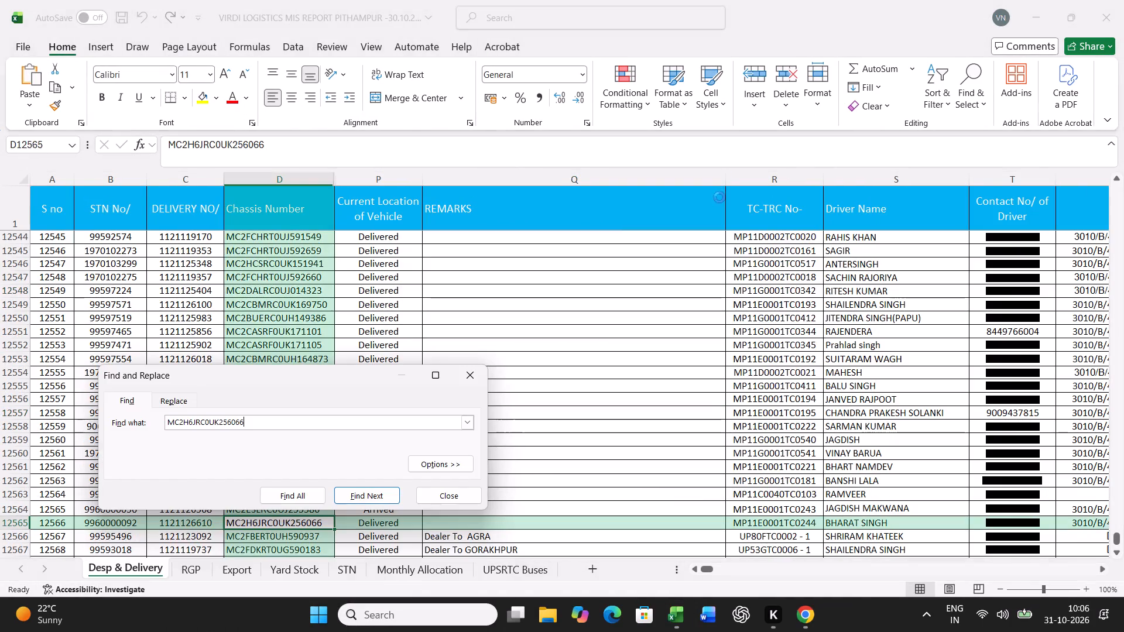
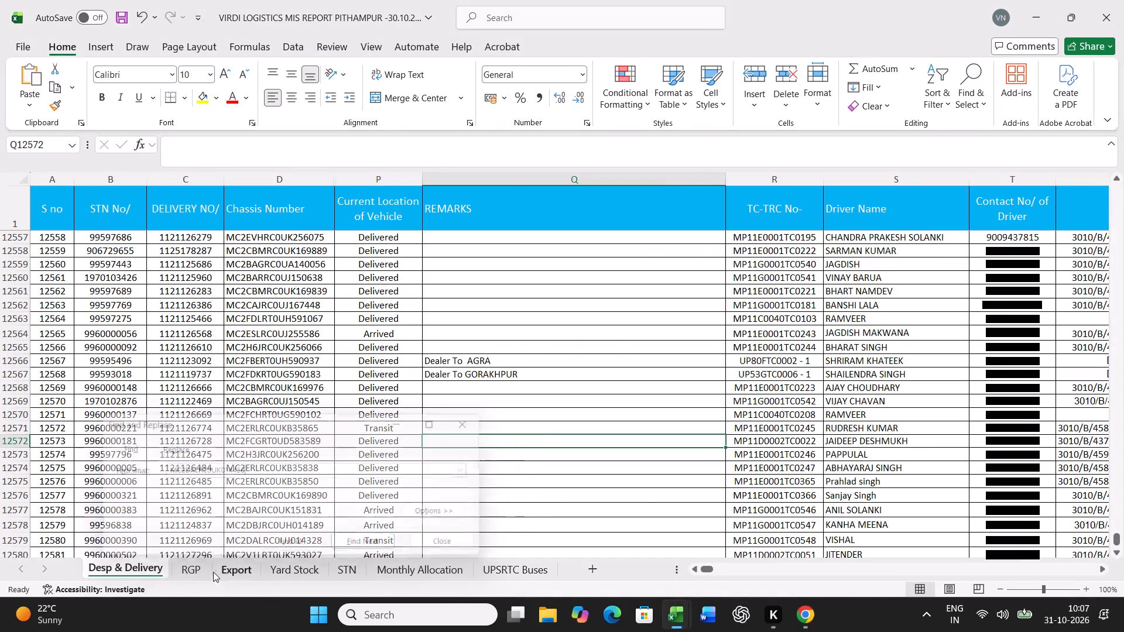
{"action": "left_click", "coordinate": [207, 565]}
{"action": "left_click", "coordinate": [474, 427]}
{"action": "key", "text": "ctrl+f"}
{"action": "key", "text": "Return"}
{"action": "key", "text": "Return"}
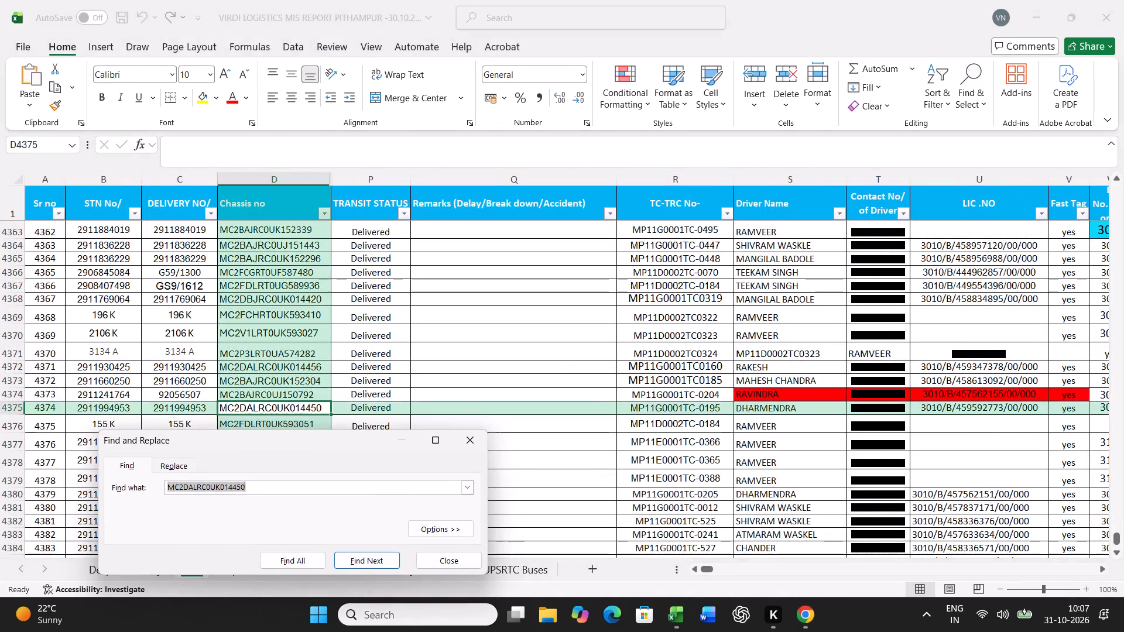
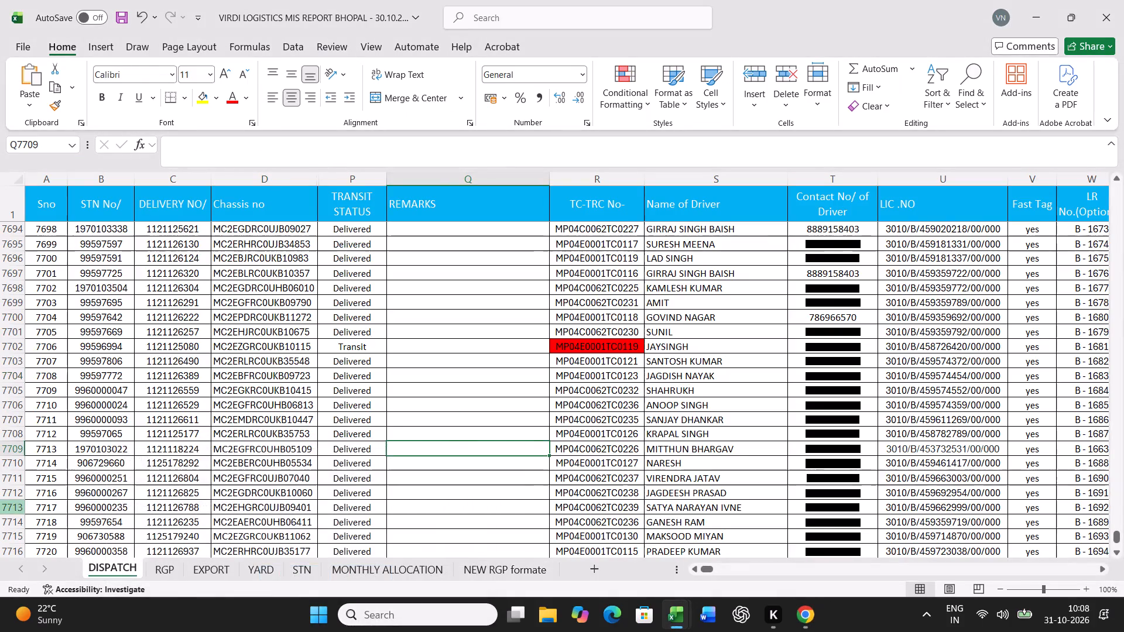
{"action": "left_click", "coordinate": [258, 567]}
{"action": "left_click", "coordinate": [308, 489]}
{"action": "key", "text": "ctrl+f"}
{"action": "key", "text": "Return"}
{"action": "key", "text": "Return"}
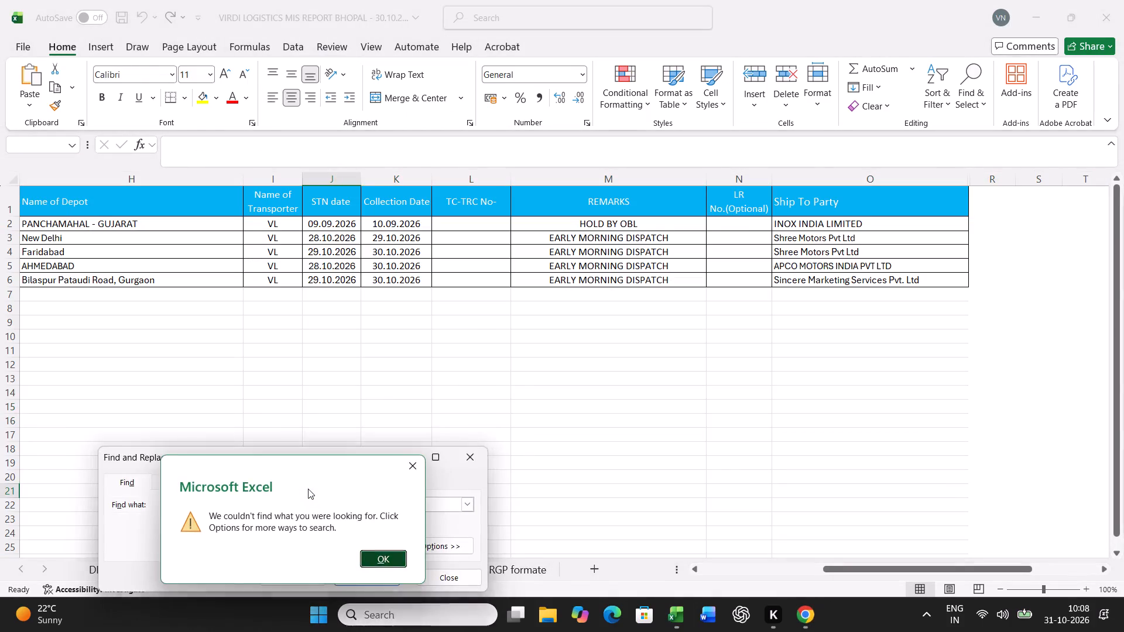
{"action": "key", "text": "Escape"}
{"action": "key", "text": "Escape"}
{"action": "left_click", "coordinate": [304, 563]}
{"action": "left_click", "coordinate": [368, 466]}
{"action": "key", "text": "ctrl+f"}
{"action": "key", "text": "Return"}
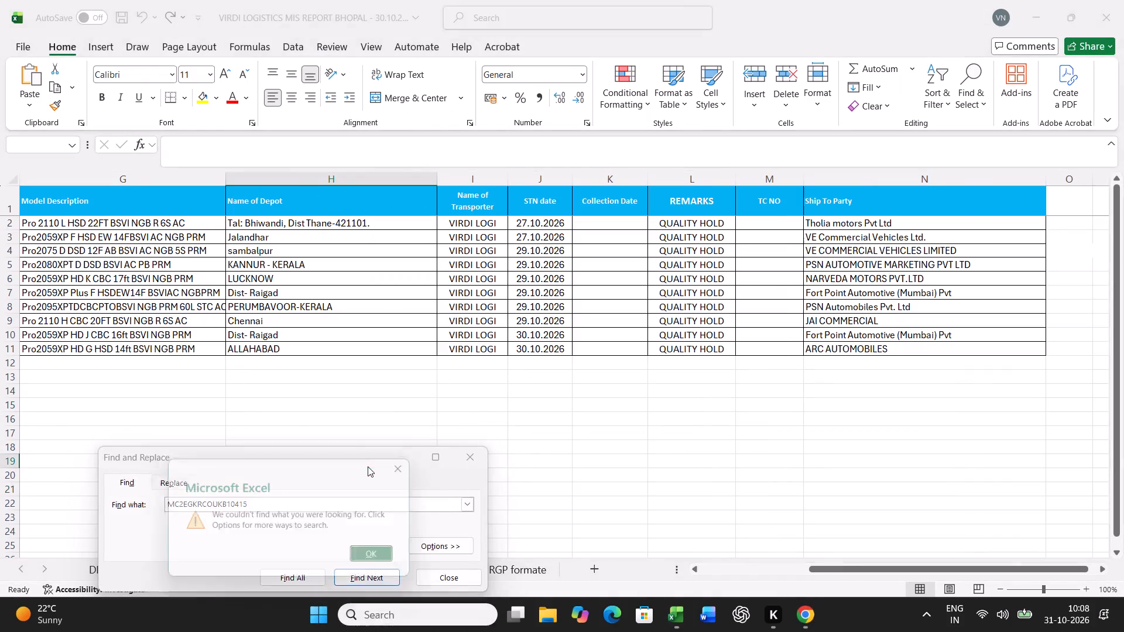
{"action": "key", "text": "Return"}
{"action": "key", "text": "Escape"}
{"action": "left_click", "coordinate": [107, 569]}
{"action": "left_click", "coordinate": [397, 435]}
{"action": "key", "text": "ctrl+f"}
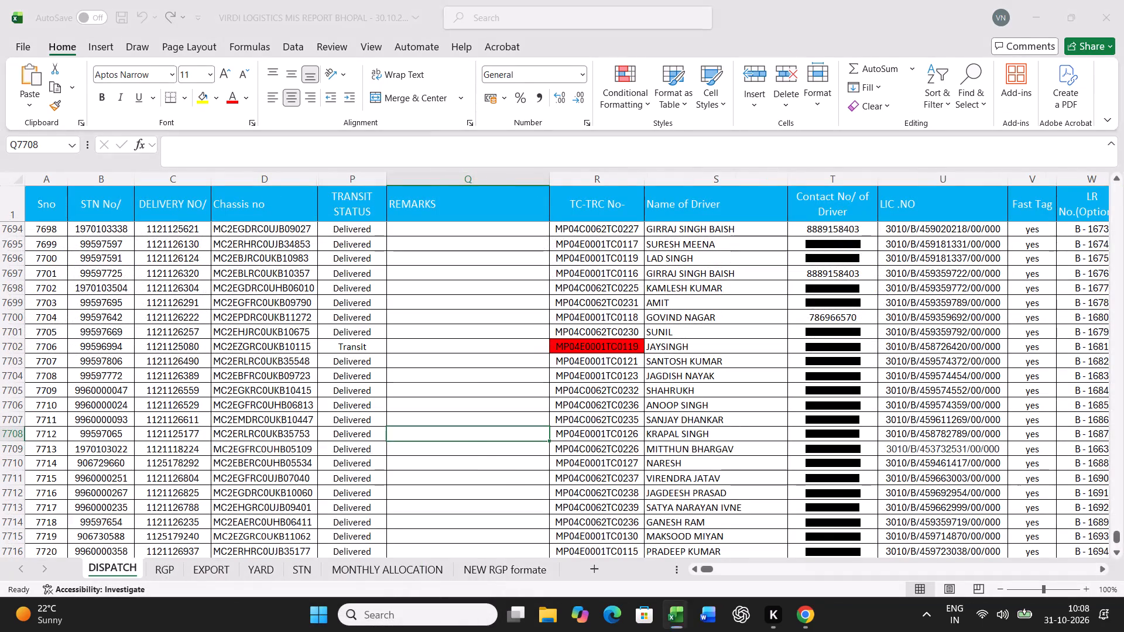
{"action": "key", "text": "Left"}
{"action": "key", "text": "Left"}
{"action": "key", "text": "Left"}
{"action": "key", "text": "Left"}
{"action": "key", "text": "Left"}
{"action": "key", "text": "Left"}
{"action": "key", "text": "Left"}
{"action": "key", "text": "Left"}
{"action": "key", "text": "Left"}
{"action": "key", "text": "Left"}
{"action": "key", "text": "Left"}
{"action": "key", "text": "Left"}
{"action": "key", "text": "Left"}
{"action": "key", "text": "Left"}
{"action": "key", "text": "Left"}
{"action": "key", "text": "Left"}
{"action": "key", "text": "Left"}
{"action": "key", "text": "Left"}
{"action": "key", "text": "Left"}
{"action": "key", "text": "Left"}
{"action": "key", "text": "Delete"}
{"action": "key", "text": "Delete"}
{"action": "key", "text": "Delete"}
{"action": "key", "text": "Delete"}
{"action": "key", "text": "Delete"}
{"action": "key", "text": "Delete"}
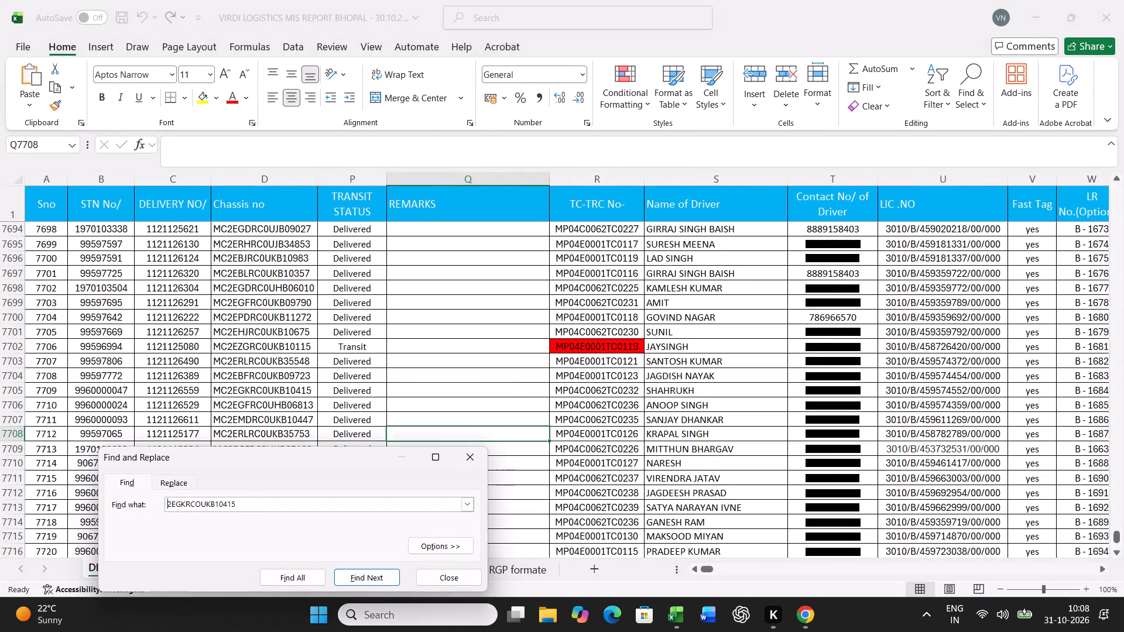
{"action": "key", "text": "Delete"}
{"action": "key", "text": "Delete"}
{"action": "key", "text": "Delete"}
{"action": "key", "text": "Return"}
{"action": "key", "text": "Return"}
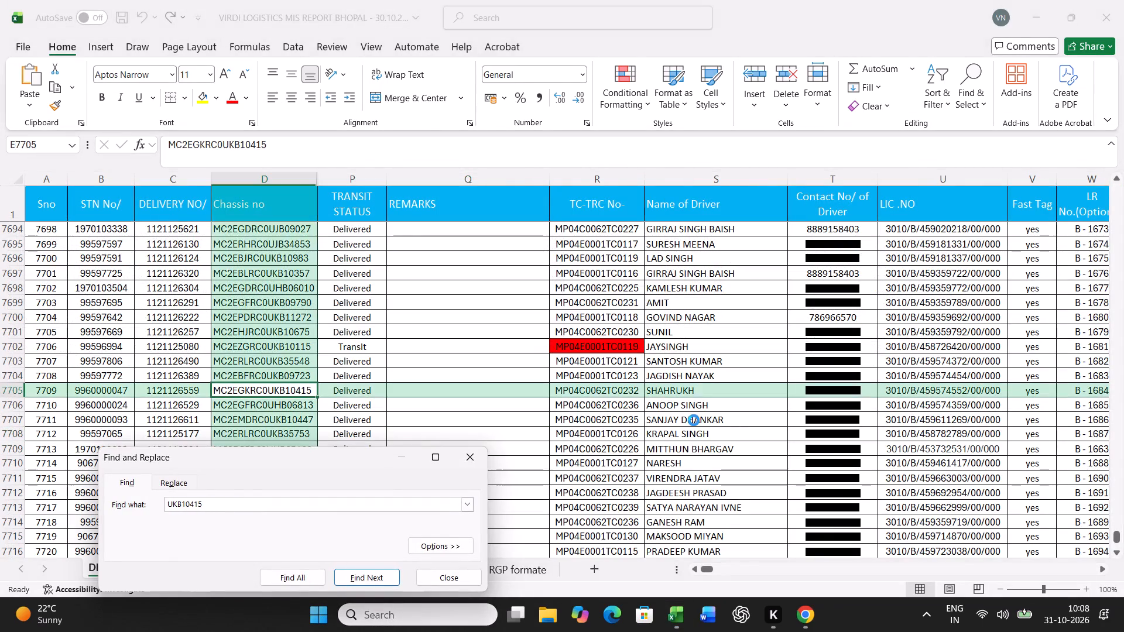
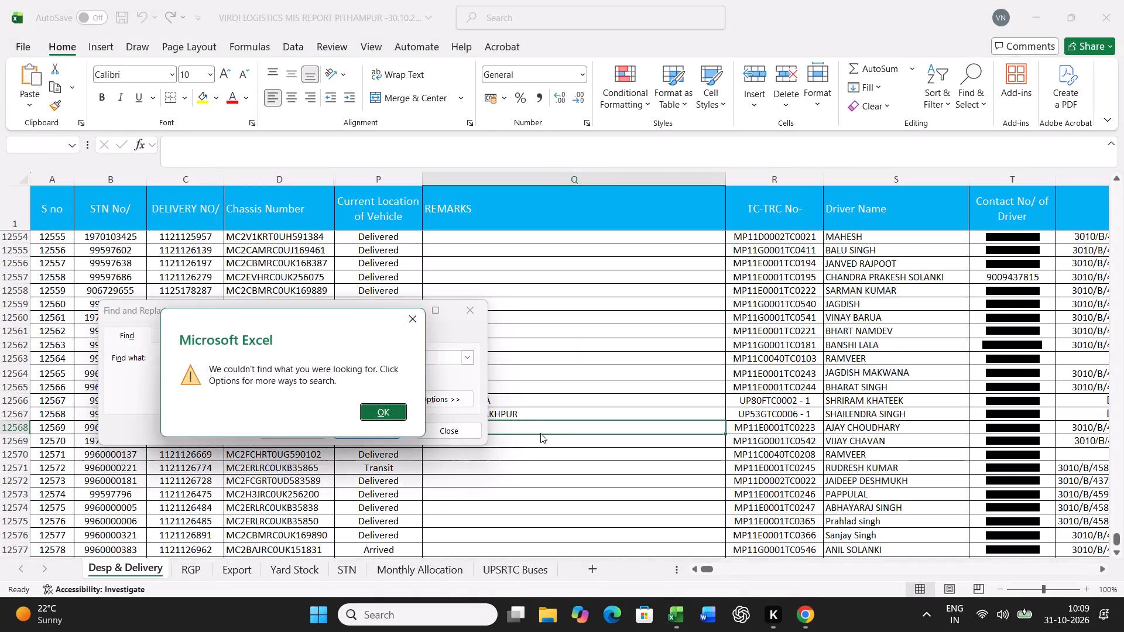
{"action": "key", "text": "Escape"}
{"action": "key", "text": "Escape"}
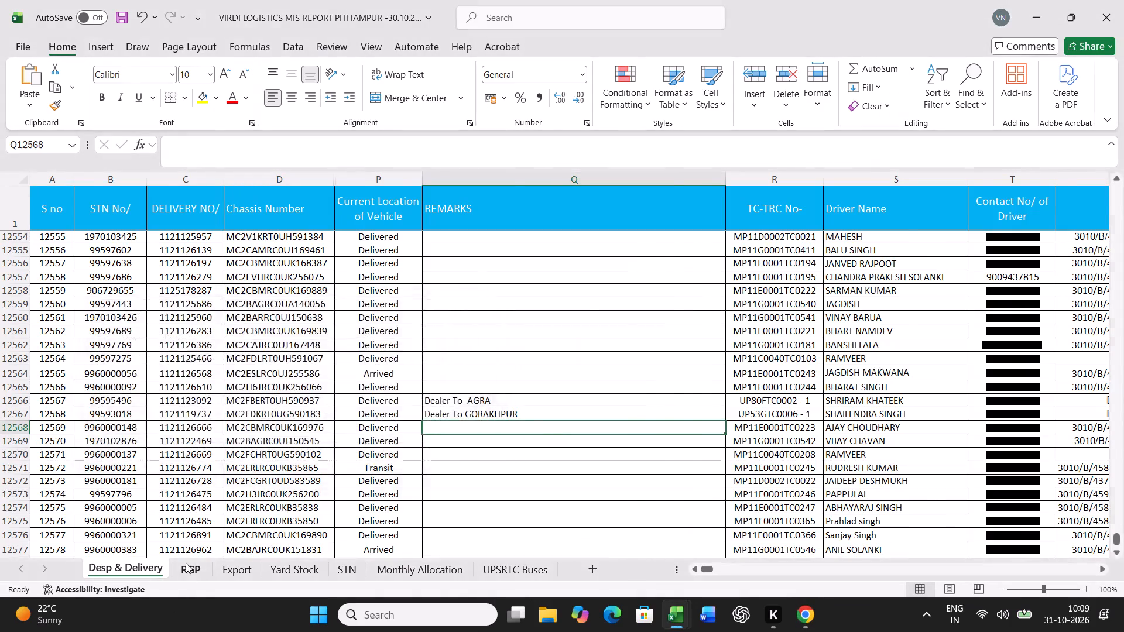
{"action": "left_click", "coordinate": [186, 563]}
{"action": "left_click", "coordinate": [332, 470]}
{"action": "key", "text": "ctrl+f"}
{"action": "key", "text": "Return"}
{"action": "key", "text": "Return"}
{"action": "key", "text": "Escape"}
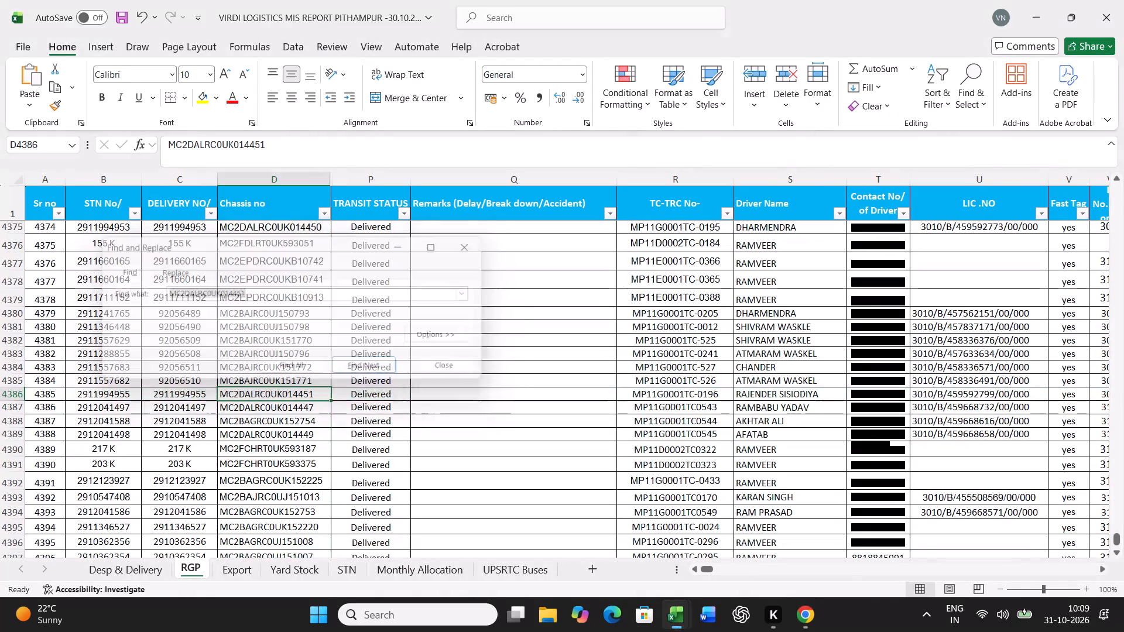
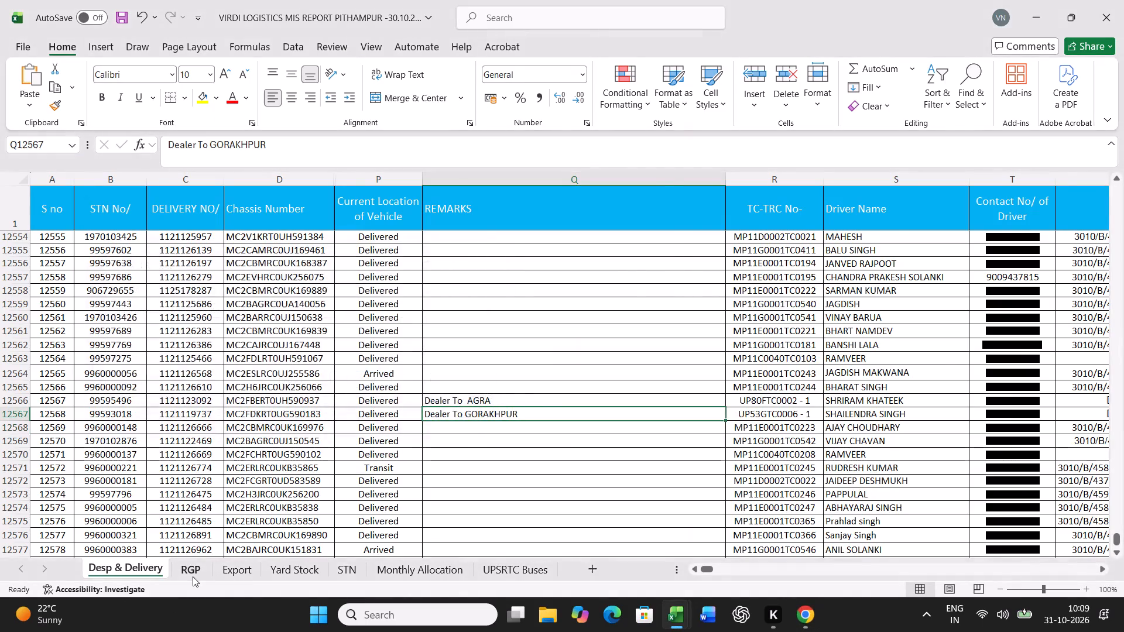
{"action": "left_click", "coordinate": [193, 576]}
{"action": "left_click", "coordinate": [310, 441]}
{"action": "key", "text": "ctrl+f"}
{"action": "key", "text": "Return"}
{"action": "key", "text": "Return"}
{"action": "key", "text": "Return"}
{"action": "key", "text": "Escape"}
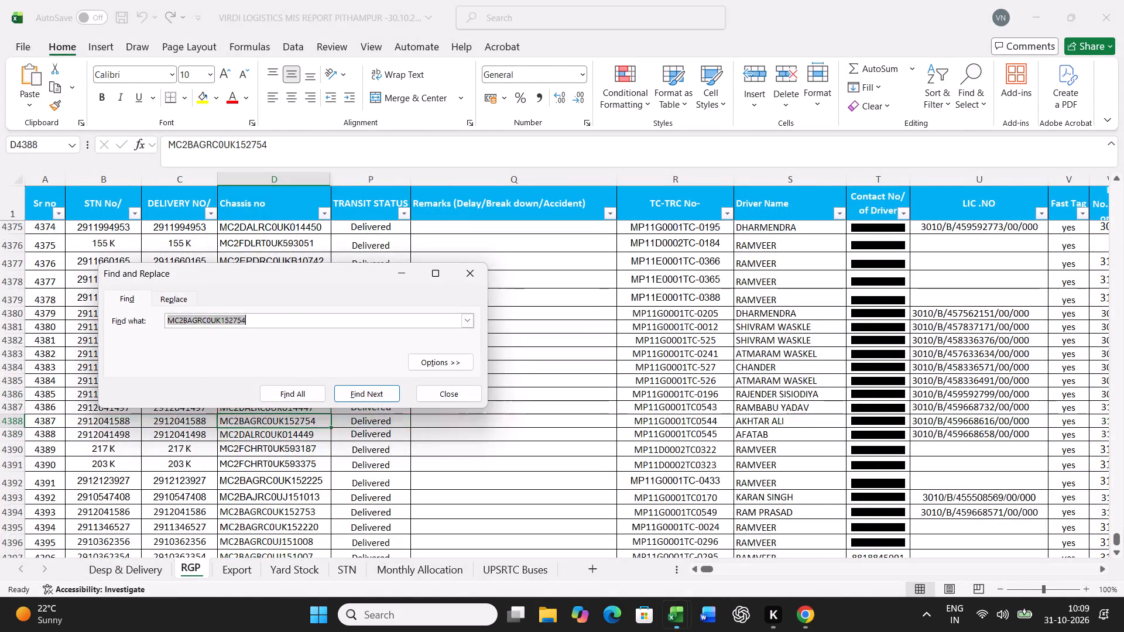
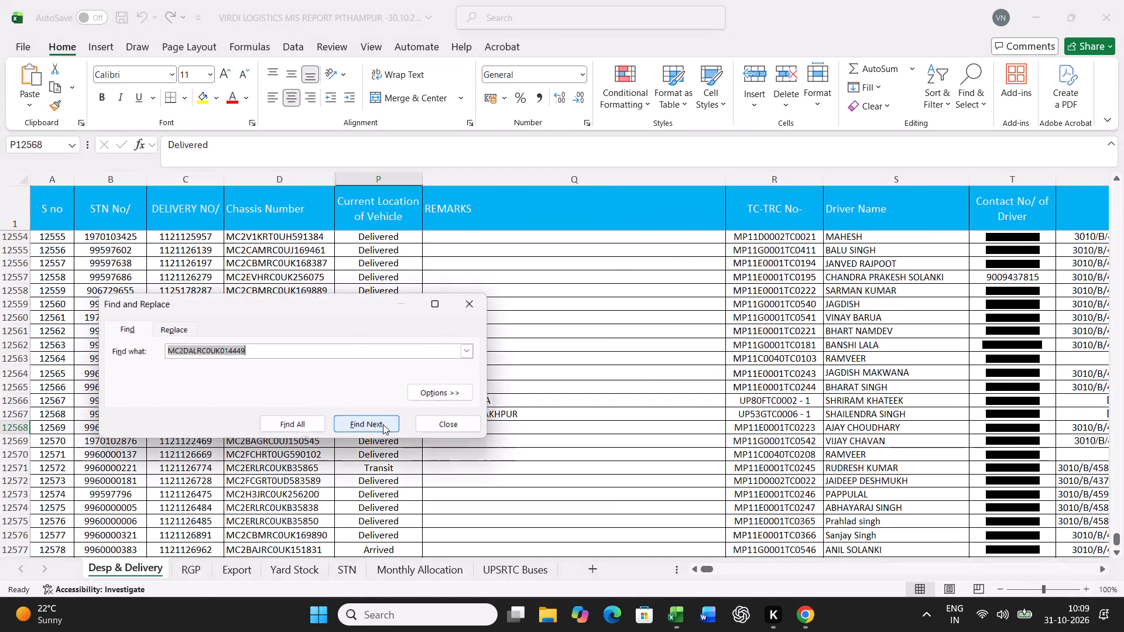
Search the Desp & Delivery sheet for the copied chassis number and dismiss the search.
{"action": "key", "text": "ctrl+v"}
{"action": "key", "text": "Return"}
{"action": "key", "text": "Return"}
{"action": "key", "text": "Escape"}
{"action": "key", "text": "Escape"}
Switch to the RGP sheet to continue the chassis number lookup.
{"action": "left_click", "coordinate": [184, 572]}
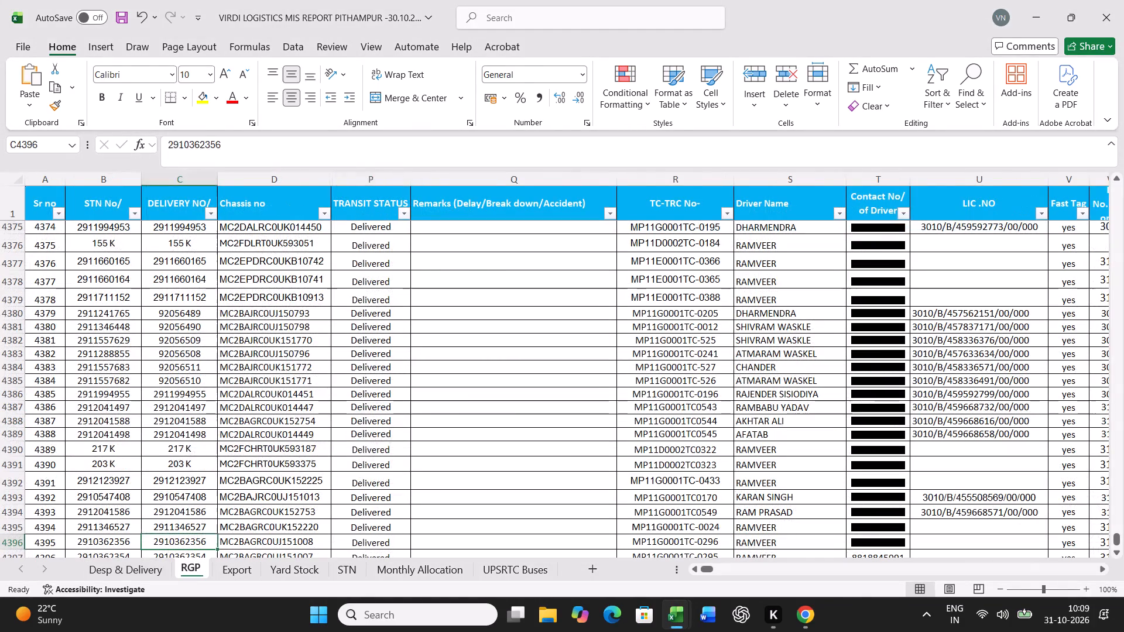
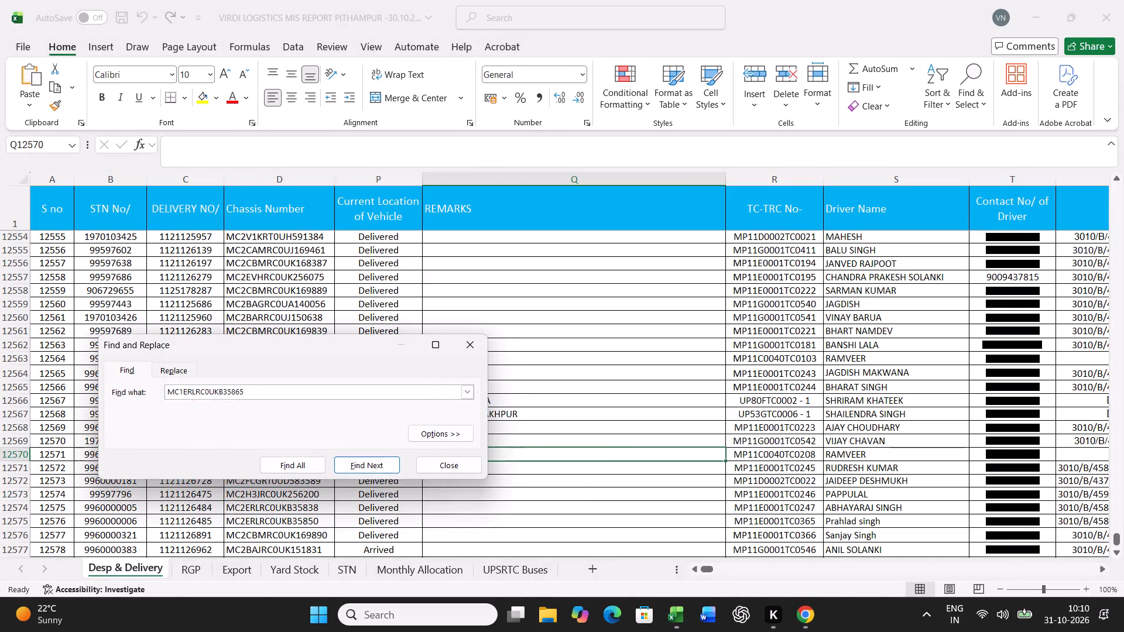
{"action": "key", "text": "Left"}
{"action": "key", "text": "Left"}
{"action": "key", "text": "Left"}
{"action": "key", "text": "Left"}
{"action": "key", "text": "Left"}
{"action": "key", "text": "Left"}
{"action": "key", "text": "Left"}
{"action": "key", "text": "Left"}
{"action": "key", "text": "Left"}
{"action": "key", "text": "Left"}
{"action": "key", "text": "Left"}
{"action": "key", "text": "Left"}
{"action": "key", "text": "Left"}
{"action": "key", "text": "Left"}
{"action": "key", "text": "Left"}
{"action": "key", "text": "Left"}
{"action": "key", "text": "Left"}
{"action": "key", "text": "Left"}
{"action": "key", "text": "Left"}
{"action": "key", "text": "Delete"}
{"action": "key", "text": "Delete"}
{"action": "key", "text": "Delete"}
{"action": "key", "text": "Delete"}
{"action": "key", "text": "Delete"}
{"action": "key", "text": "Return"}
{"action": "key", "text": "Return"}
{"action": "key", "text": "Return"}
{"action": "key", "text": "Escape"}
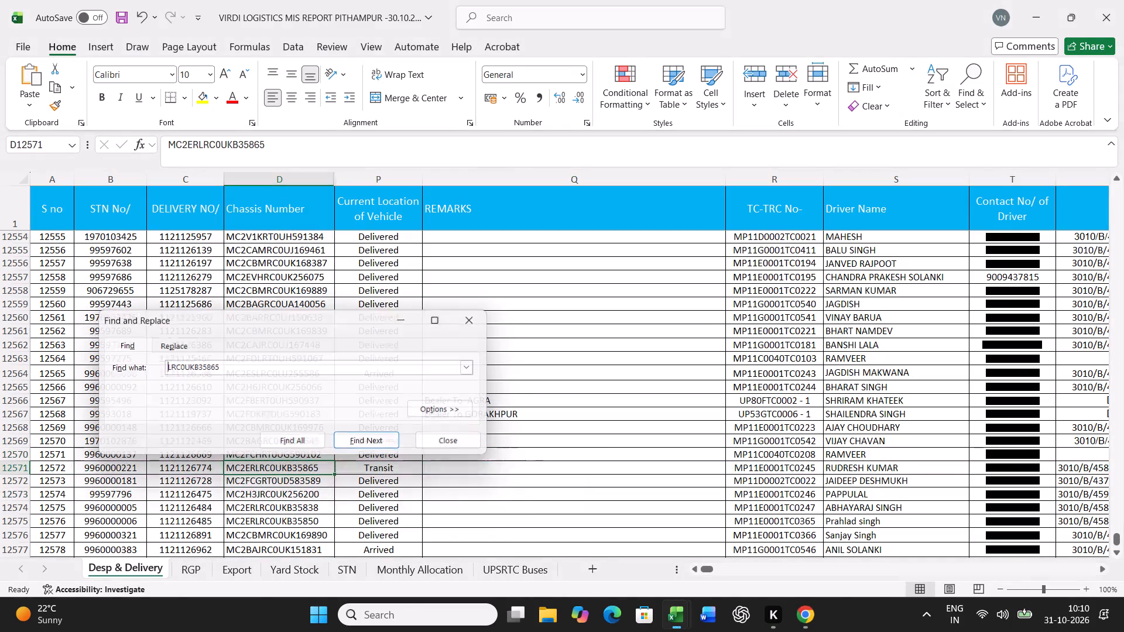
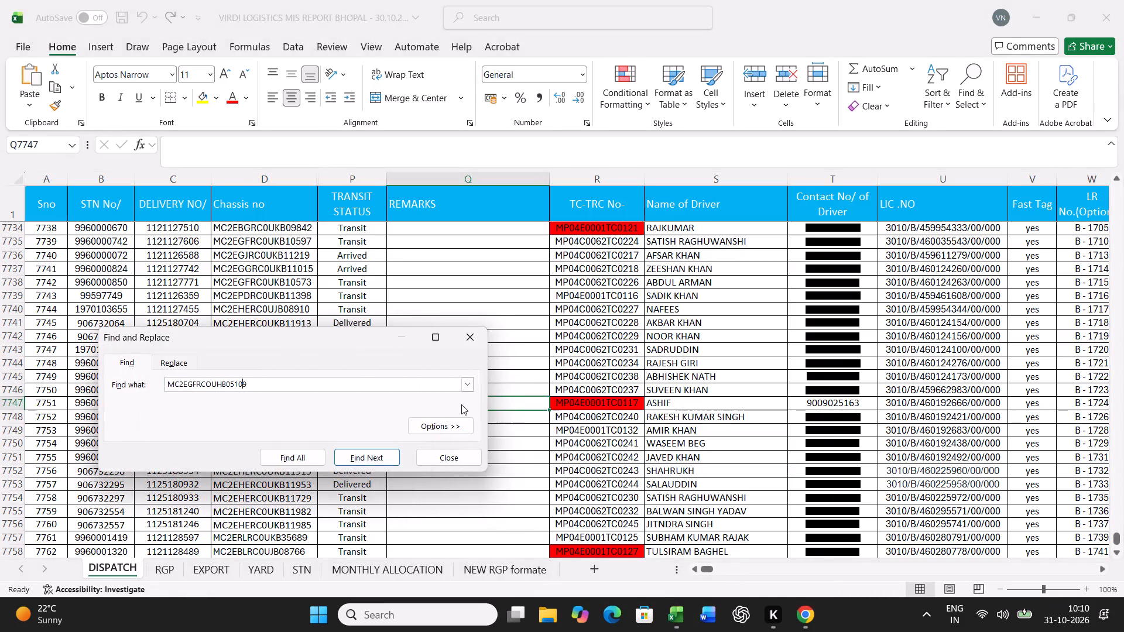
Shorten the chassis number search term to HB05109 and search the DISPATCH sheet for it.
{"action": "key", "text": "Delete"}
{"action": "key", "text": "Delete"}
{"action": "key", "text": "Delete"}
{"action": "key", "text": "Delete"}
{"action": "key", "text": "Delete"}
{"action": "key", "text": "Delete"}
{"action": "key", "text": "Delete"}
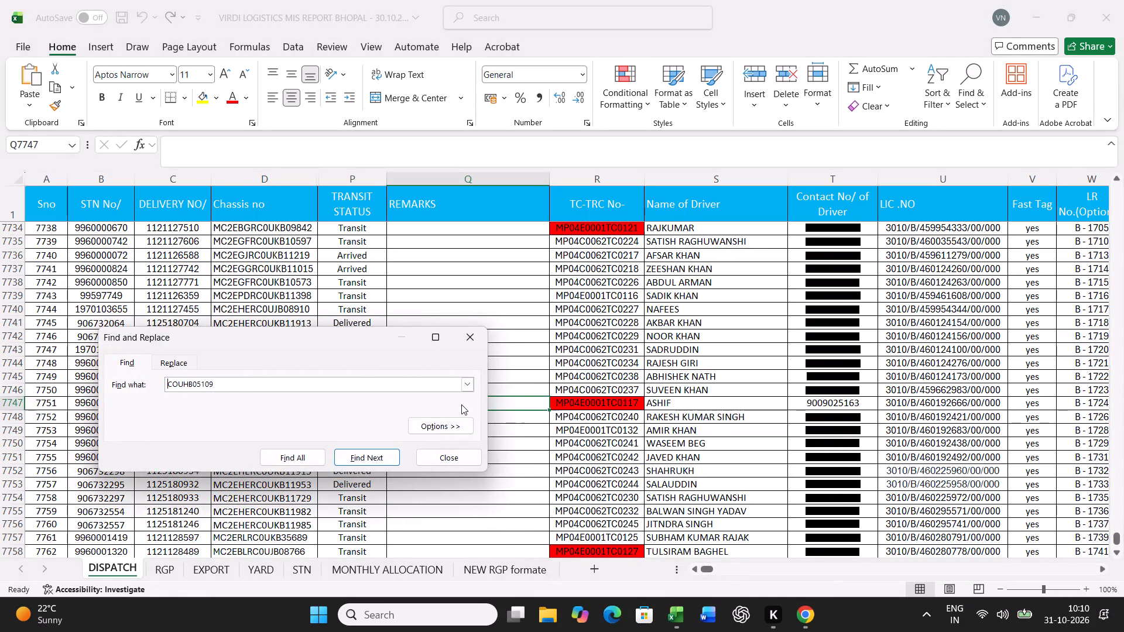
{"action": "key", "text": "Delete"}
{"action": "key", "text": "Delete"}
{"action": "key", "text": "Delete"}
{"action": "key", "text": "Return"}
{"action": "key", "text": "Return"}
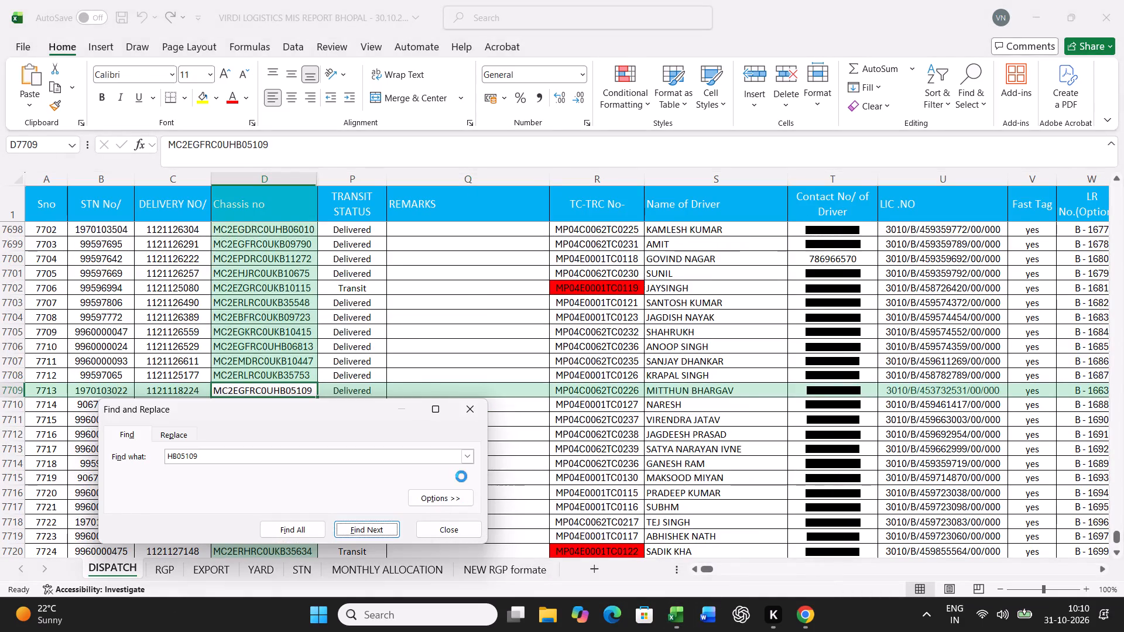
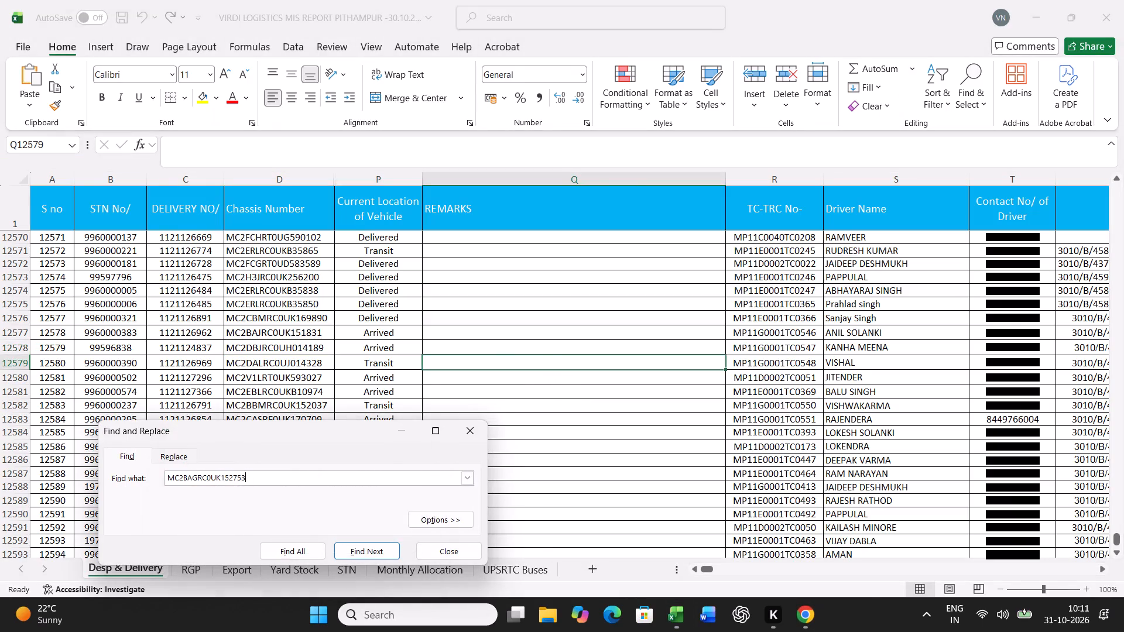
Search the Yard Stock sheet for chassis number MC2BAGRC0UK152753.
{"action": "key", "text": "Escape"}
{"action": "left_click", "coordinate": [291, 566]}
{"action": "left_click", "coordinate": [381, 478]}
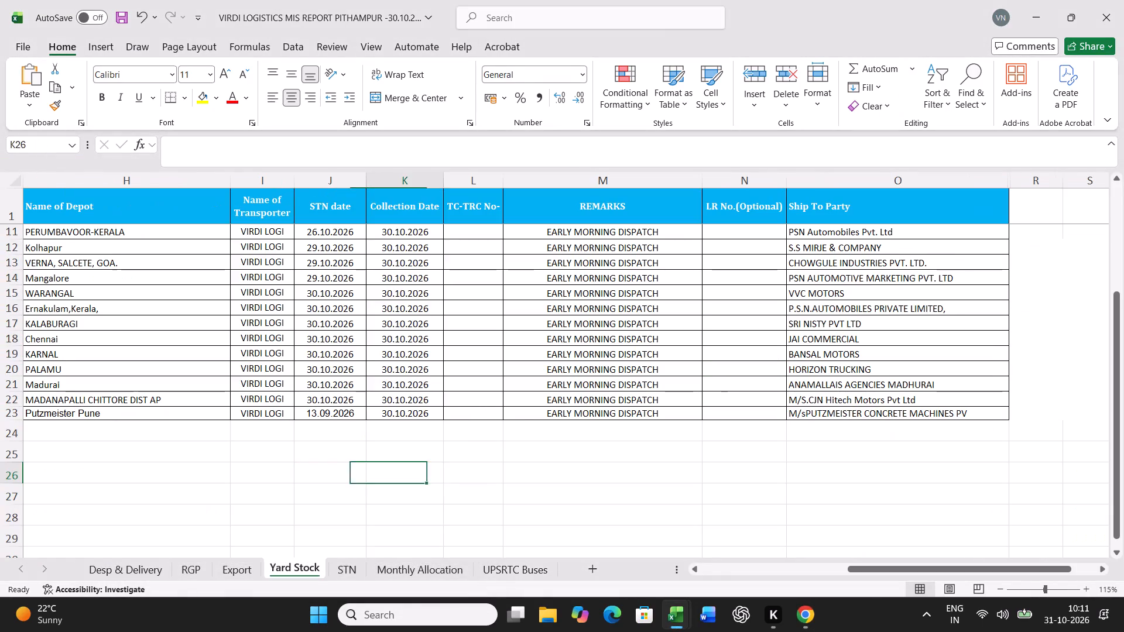
{"action": "key", "text": "ctrl+f"}
{"action": "key", "text": "Return"}
{"action": "key", "text": "Escape"}
{"action": "key", "text": "Escape"}
{"action": "left_click", "coordinate": [357, 571]}
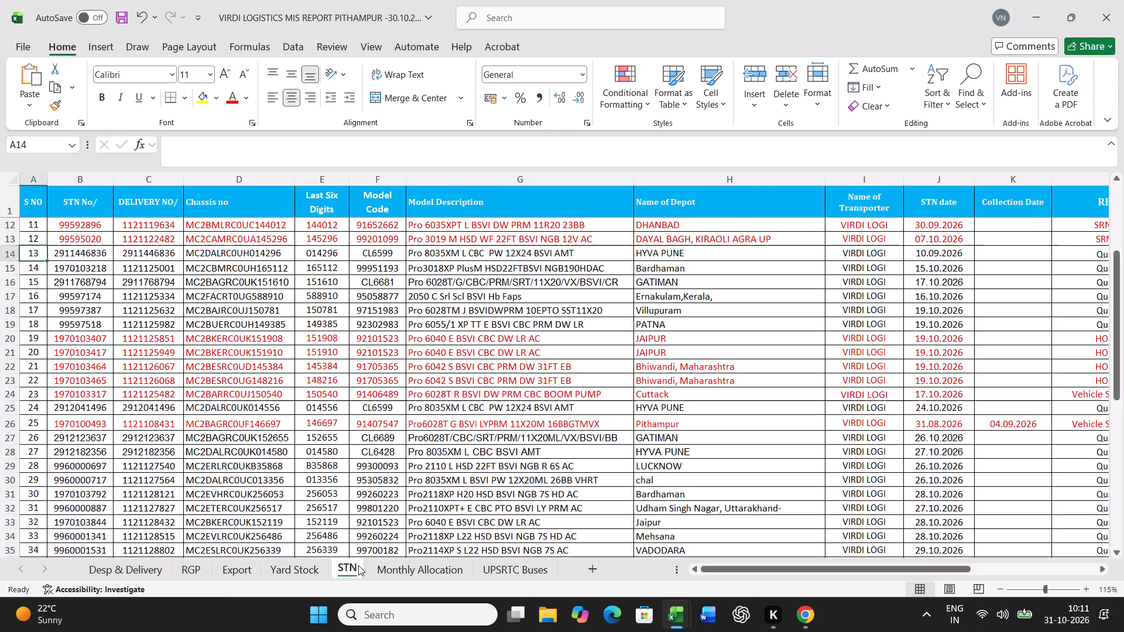
{"action": "left_click", "coordinate": [409, 483]}
{"action": "key", "text": "ctrl+f"}
{"action": "key", "text": "Return"}
{"action": "key", "text": "Return"}
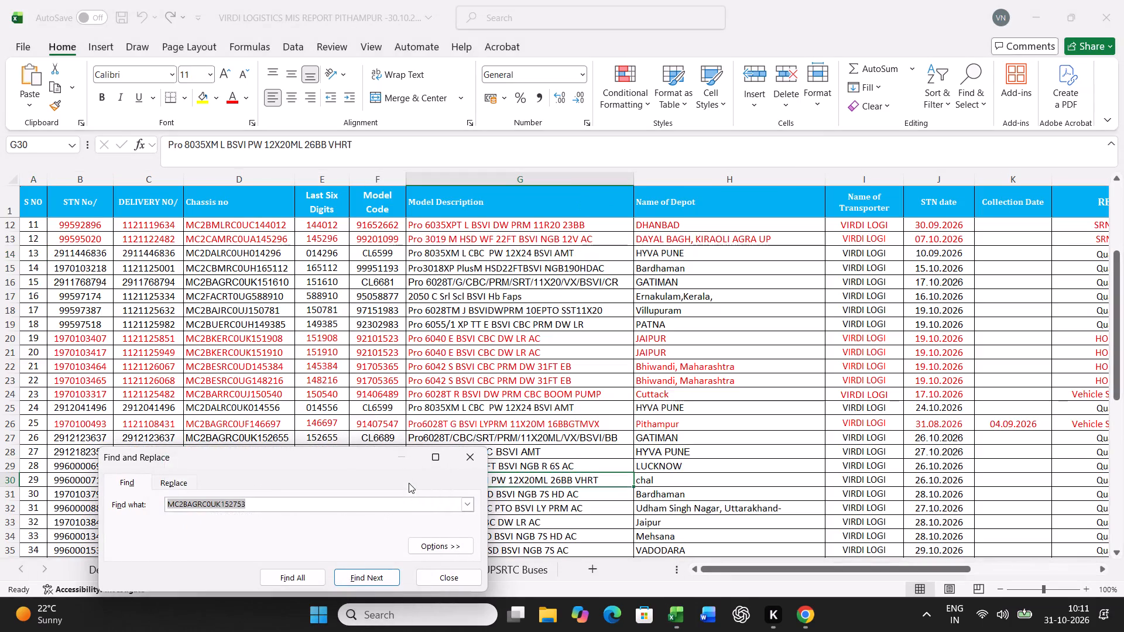
{"action": "key", "text": "Escape"}
{"action": "left_click", "coordinate": [196, 571]}
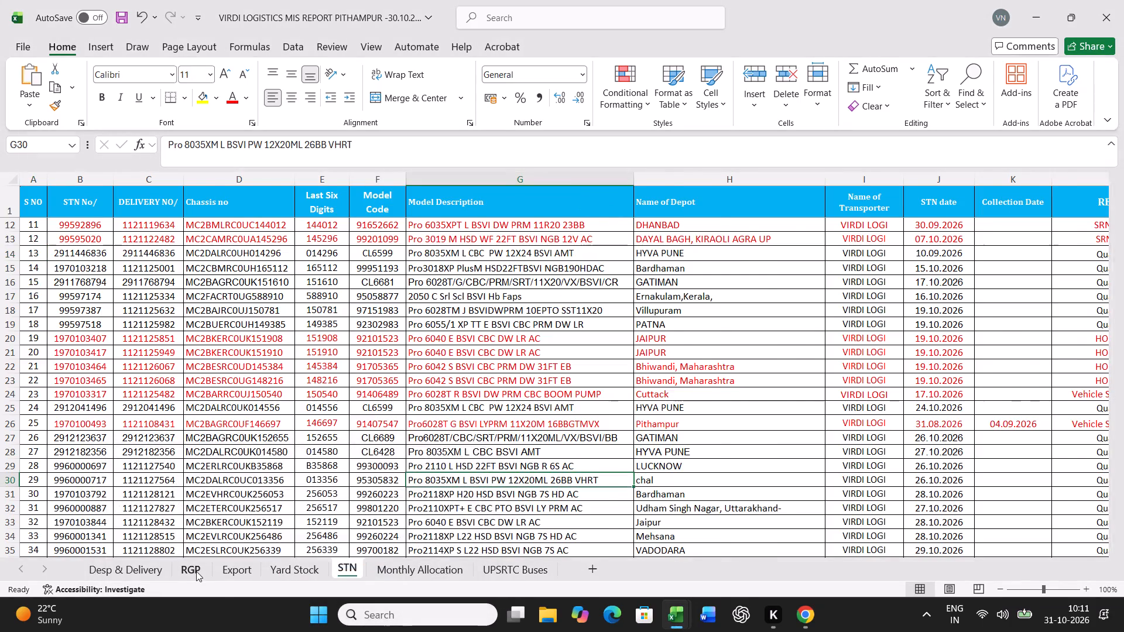
{"action": "left_click", "coordinate": [227, 566]}
{"action": "left_click", "coordinate": [319, 459]}
{"action": "key", "text": "ctrl+f"}
{"action": "key", "text": "Return"}
{"action": "key", "text": "Return"}
{"action": "key", "text": "Escape"}
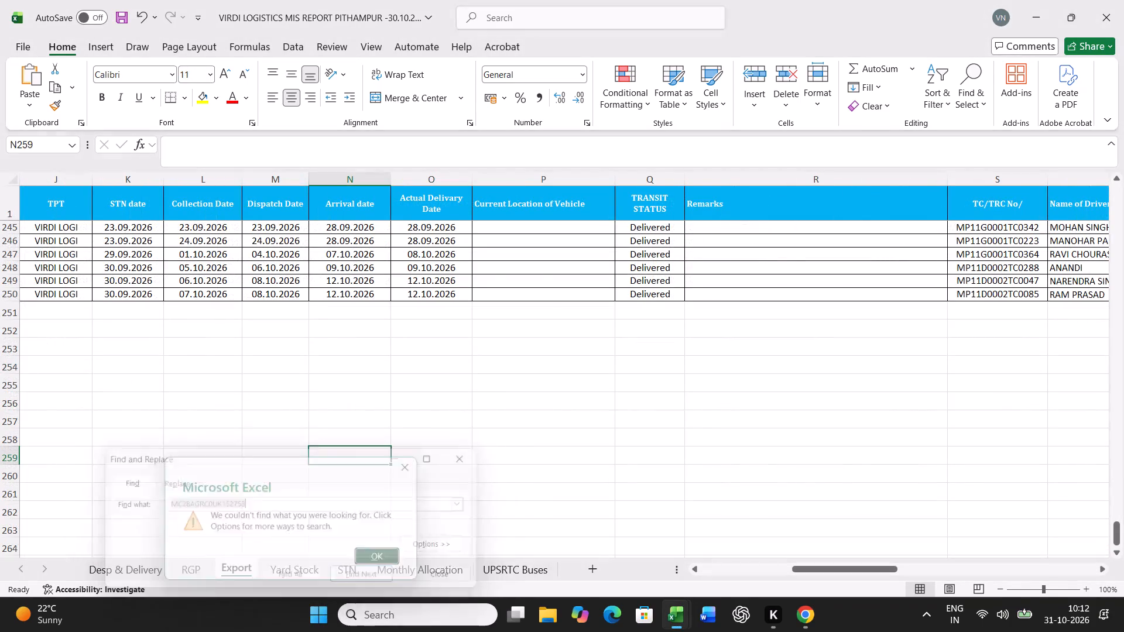
{"action": "key", "text": "Escape"}
{"action": "left_click", "coordinate": [407, 563]}
{"action": "left_click", "coordinate": [416, 475]}
{"action": "key", "text": "ctrl+f"}
{"action": "key", "text": "Return"}
{"action": "key", "text": "Return"}
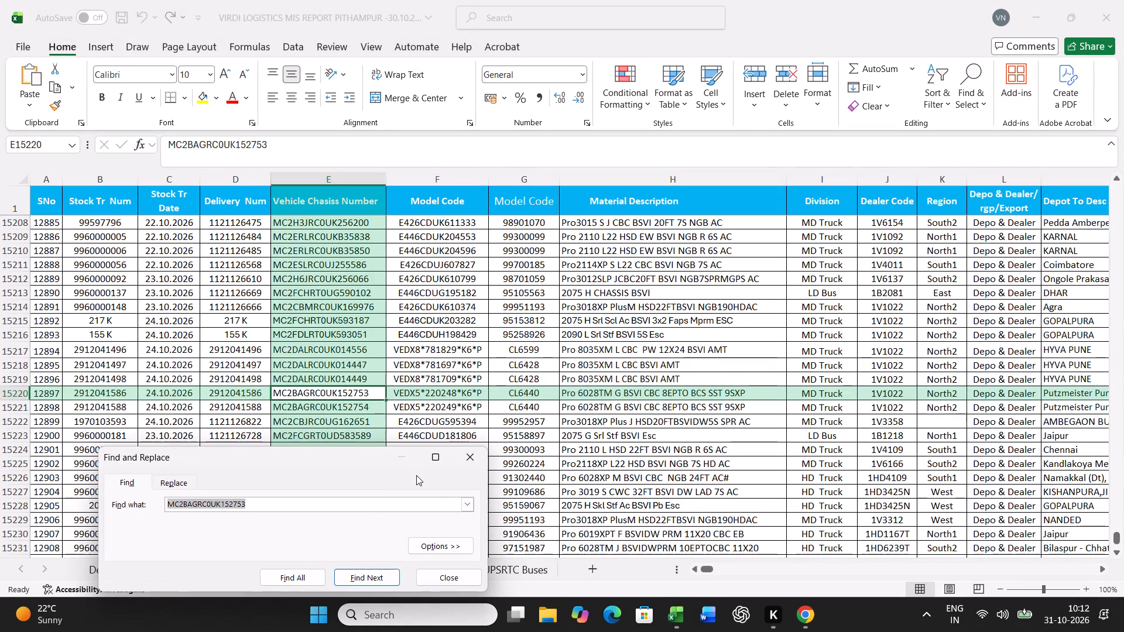
{"action": "key", "text": "Escape"}
{"action": "key", "text": "Right"}
{"action": "key", "text": "Right"}
{"action": "key", "text": "Right"}
{"action": "key", "text": "Right"}
{"action": "key", "text": "Right"}
{"action": "key", "text": "Right"}
{"action": "key", "text": "Right"}
{"action": "key", "text": "Right"}
{"action": "key", "text": "Right"}
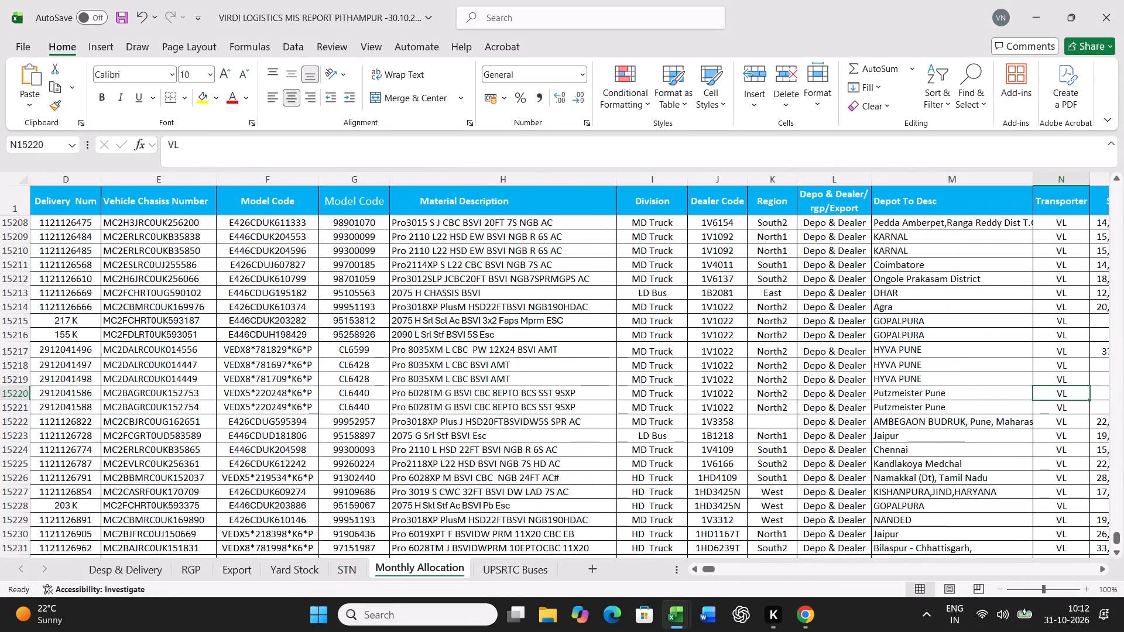
Switch to the RGP sheet to look for the same vehicle.
{"action": "left_click", "coordinate": [177, 571]}
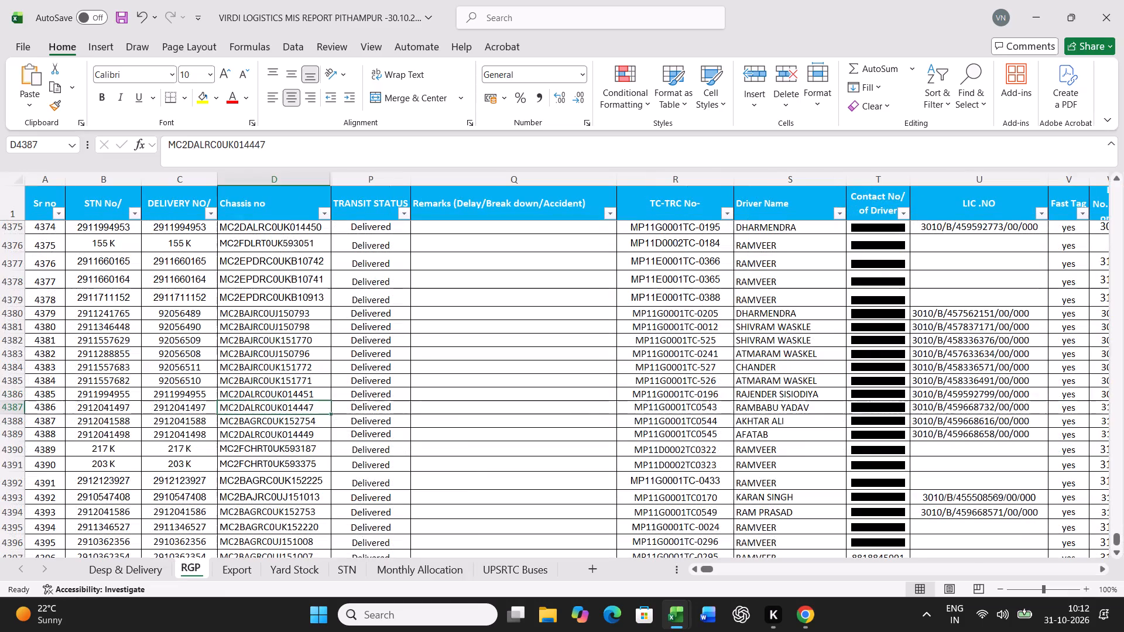
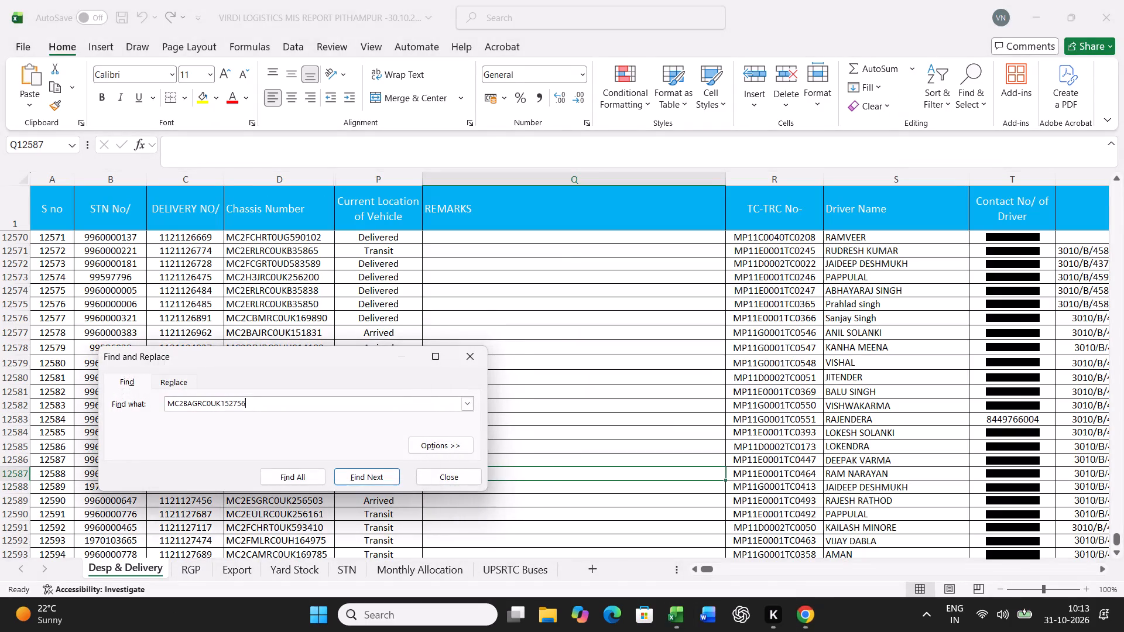
{"action": "left_click", "coordinate": [184, 566]}
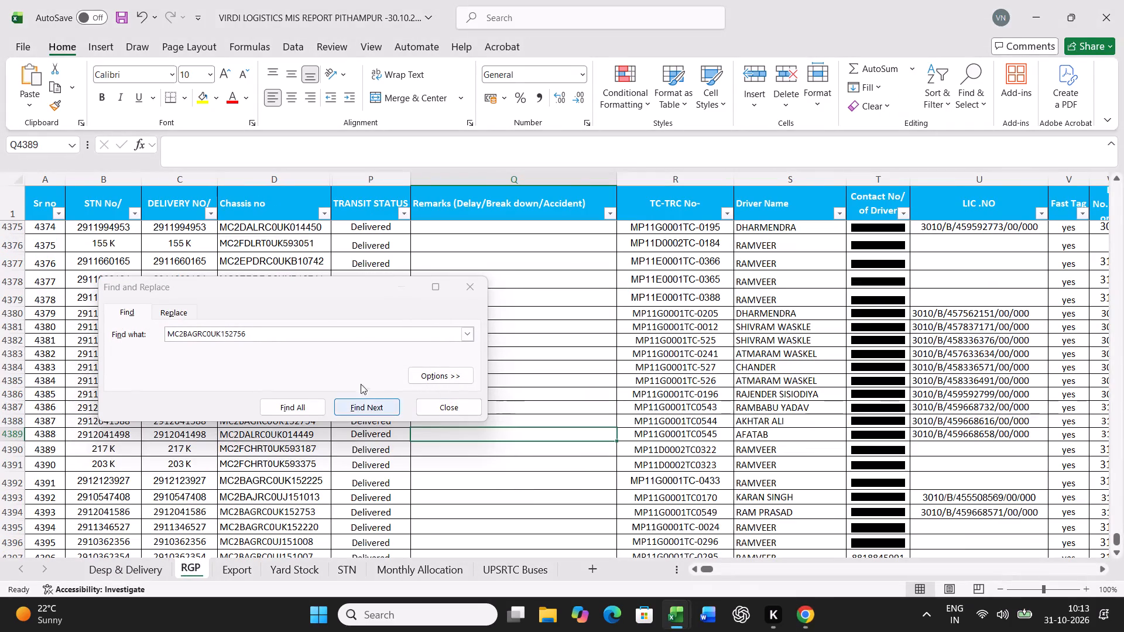
{"action": "left_click", "coordinate": [316, 336]}
{"action": "key", "text": "Return"}
{"action": "key", "text": "Return"}
{"action": "key", "text": "Escape"}
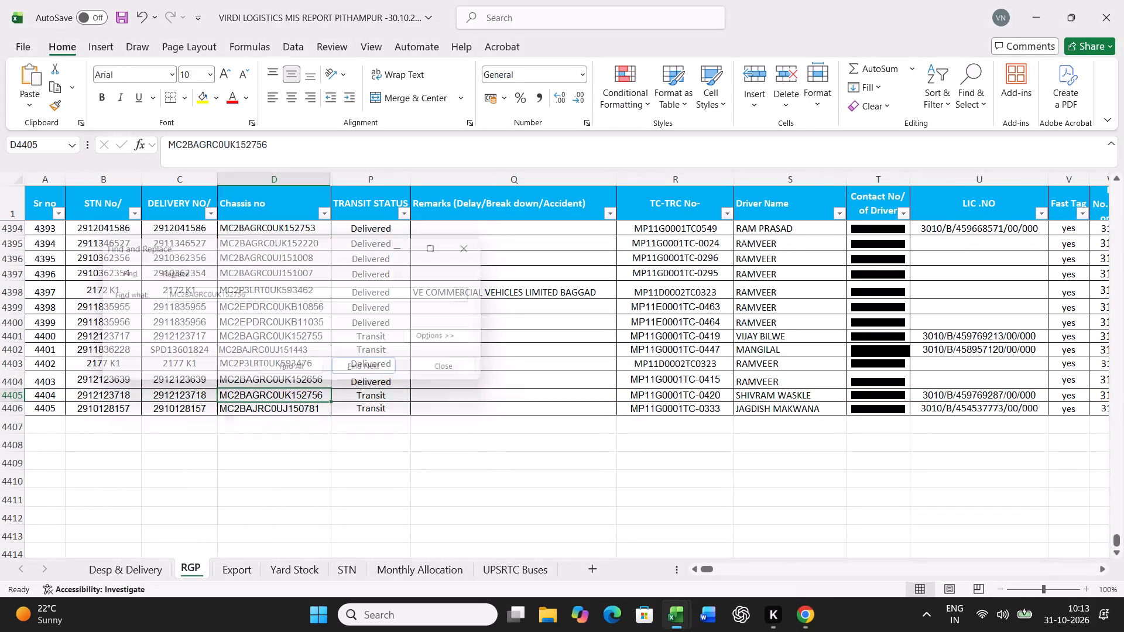
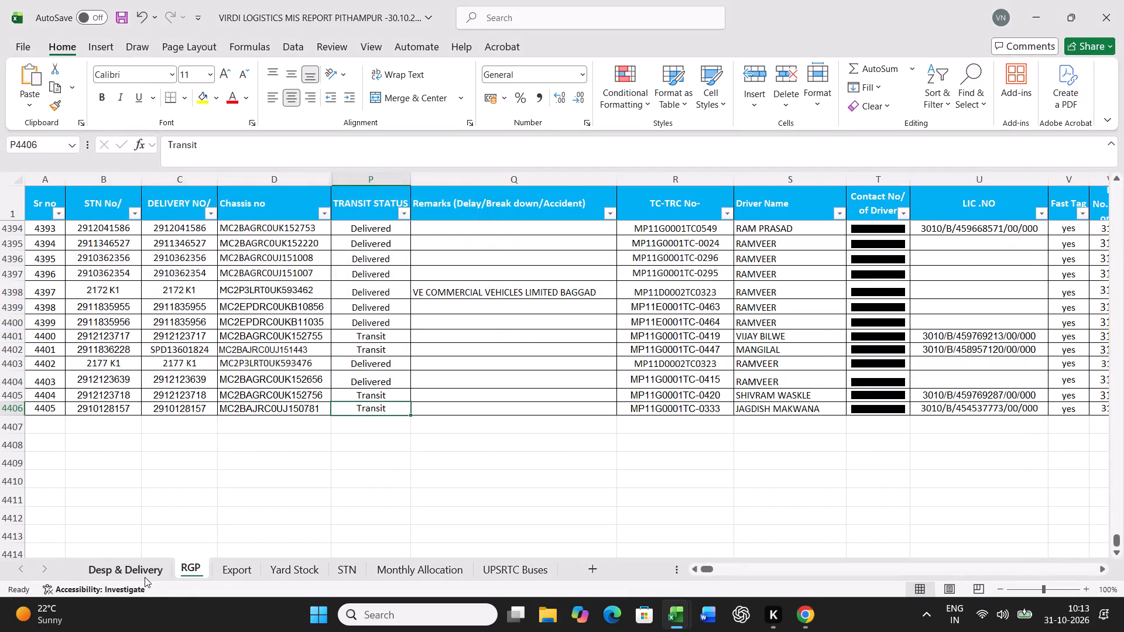
{"action": "left_click", "coordinate": [142, 576]}
{"action": "left_click", "coordinate": [429, 438]}
{"action": "key", "text": "ctrl+f"}
{"action": "key", "text": "Return"}
{"action": "key", "text": "Return"}
{"action": "key", "text": "Return"}
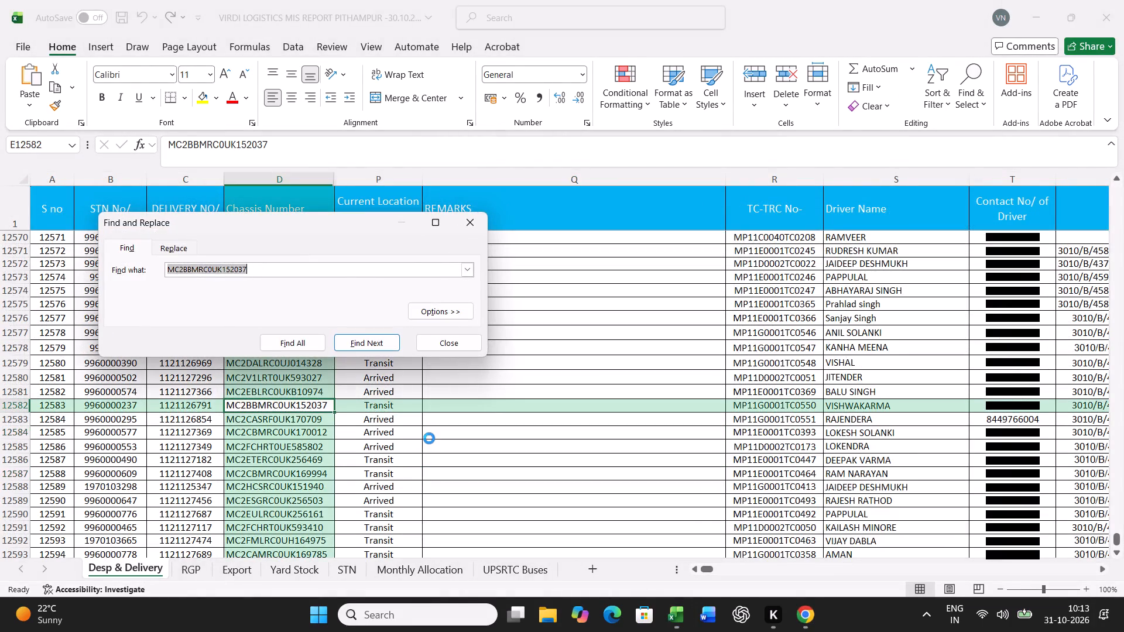
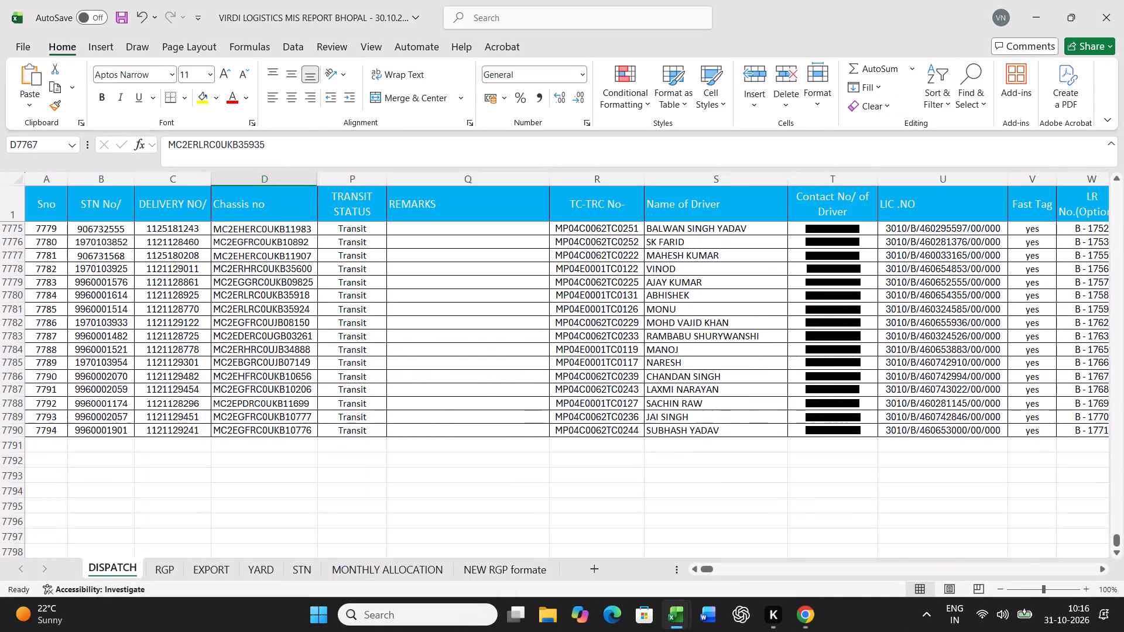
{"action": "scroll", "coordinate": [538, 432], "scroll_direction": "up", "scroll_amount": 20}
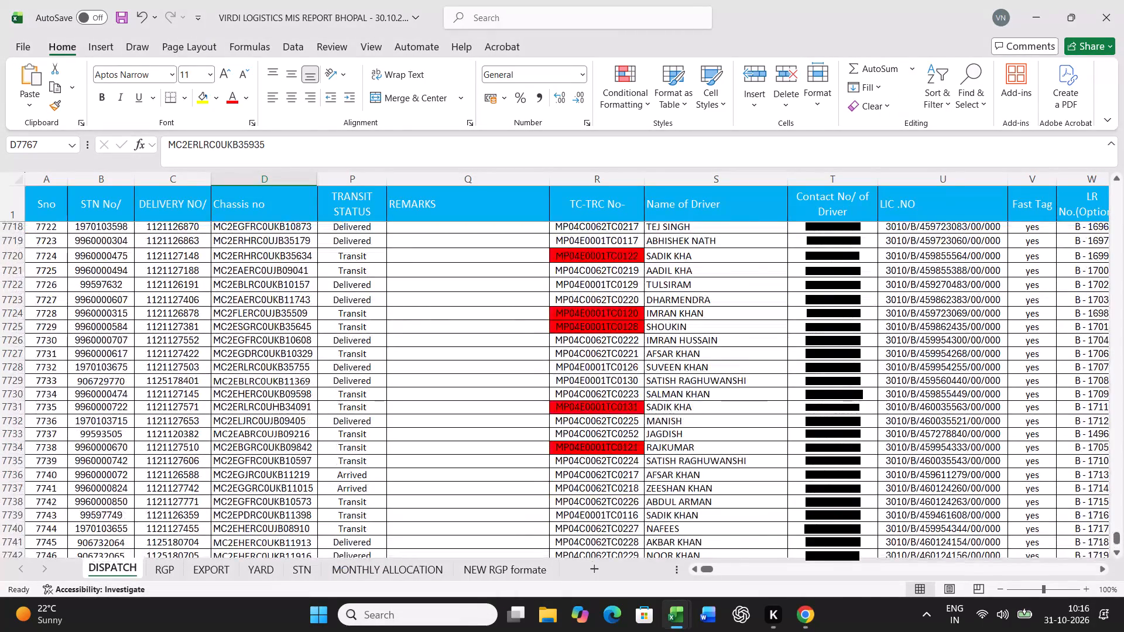